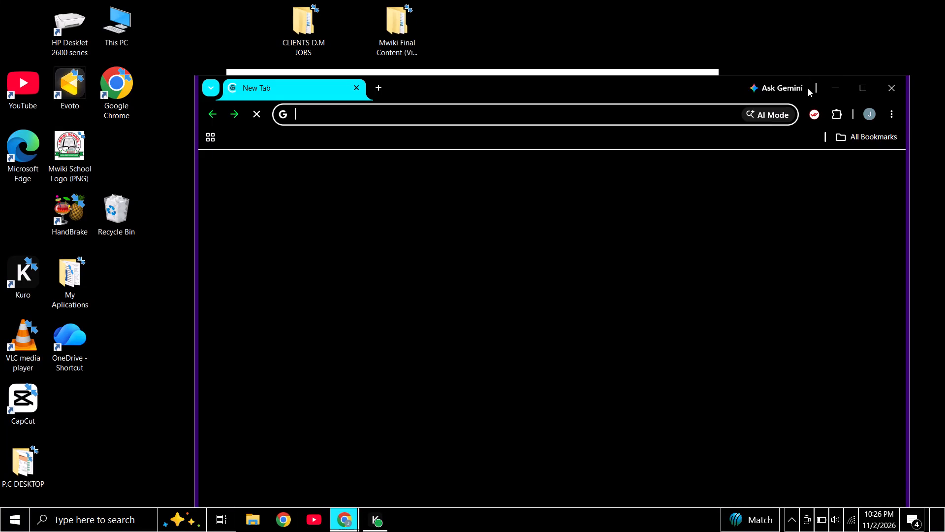
Maximize the browser window.
{"action": "left_click", "coordinate": [860, 87]}
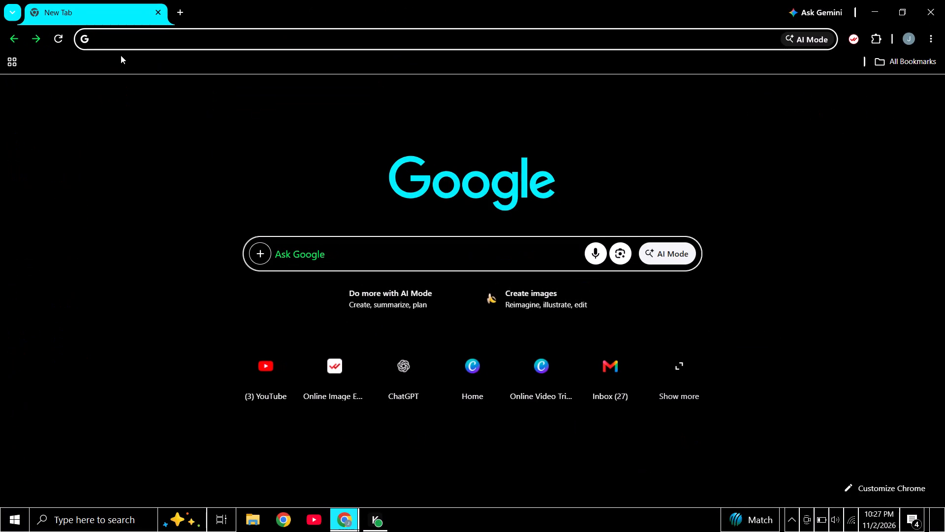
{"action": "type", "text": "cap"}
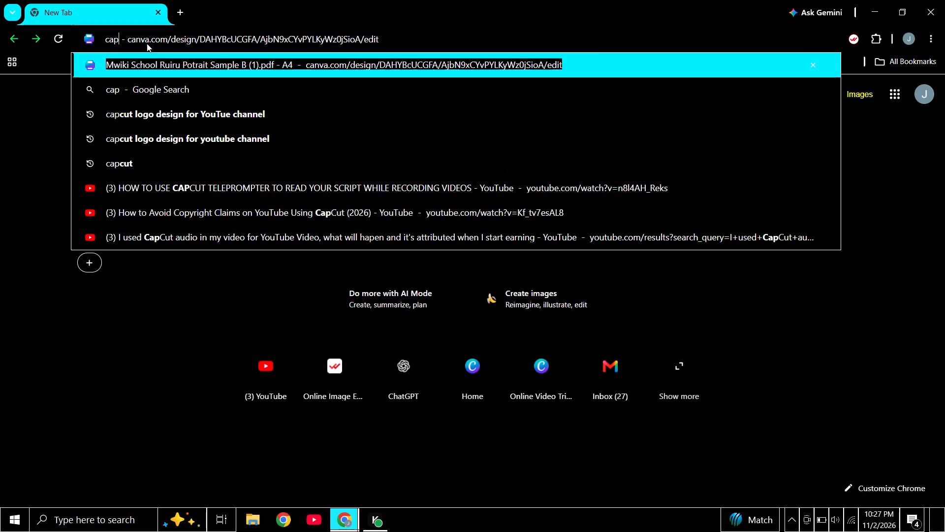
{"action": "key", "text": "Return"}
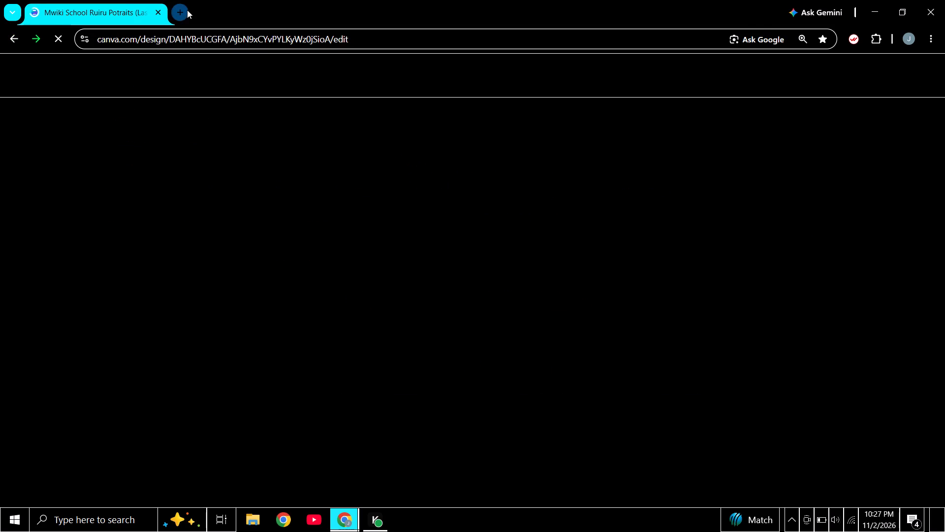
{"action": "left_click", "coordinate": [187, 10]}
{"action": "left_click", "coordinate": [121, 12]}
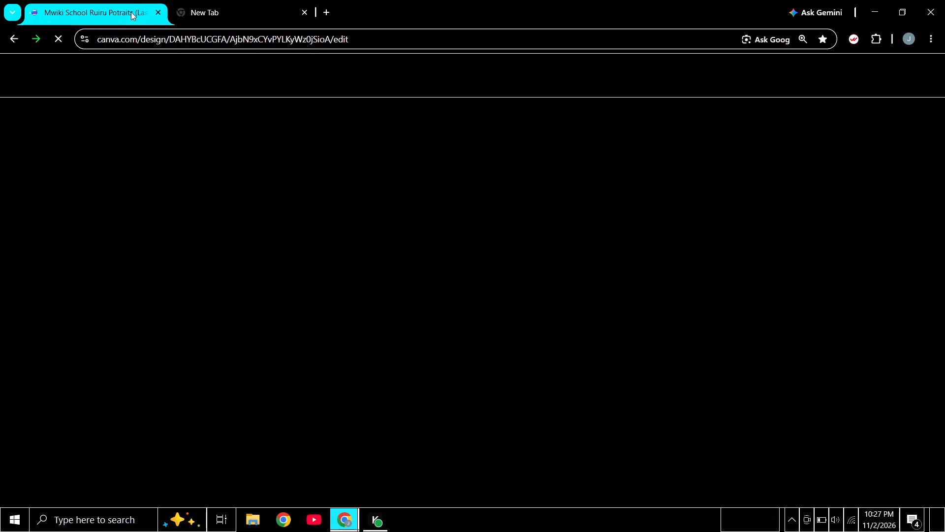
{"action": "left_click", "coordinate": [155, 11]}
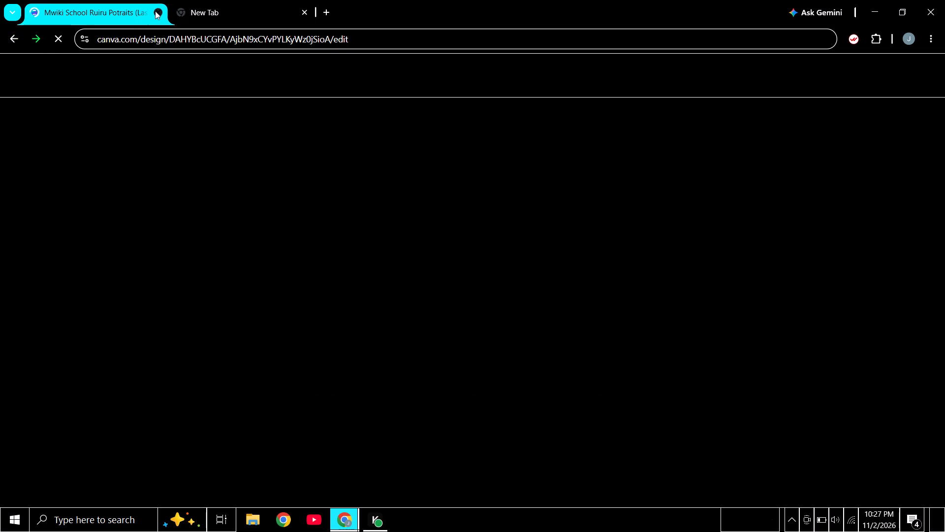
Open the Canva home page at canva.com.
{"action": "type", "text": "canva"}
{"action": "key", "text": "Return"}
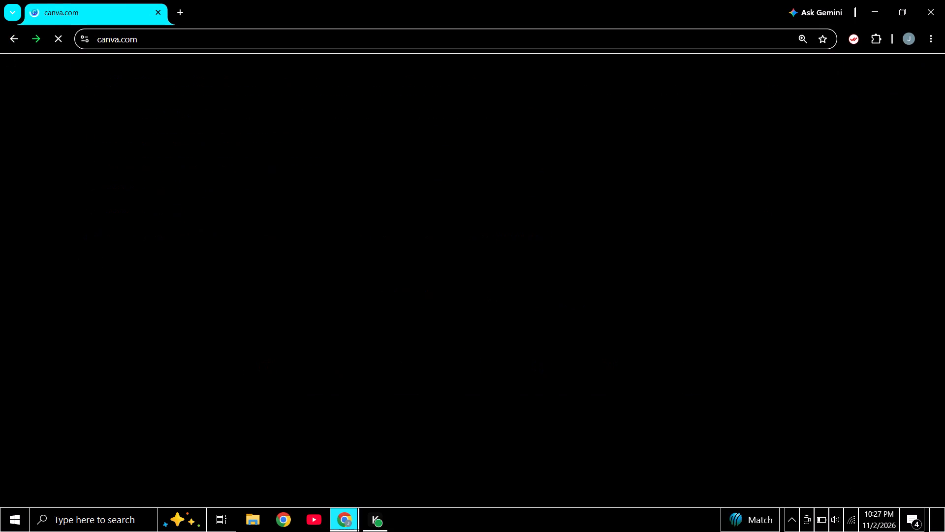
Open youtube.com in a second browser tab.
{"action": "left_click", "coordinate": [183, 12]}
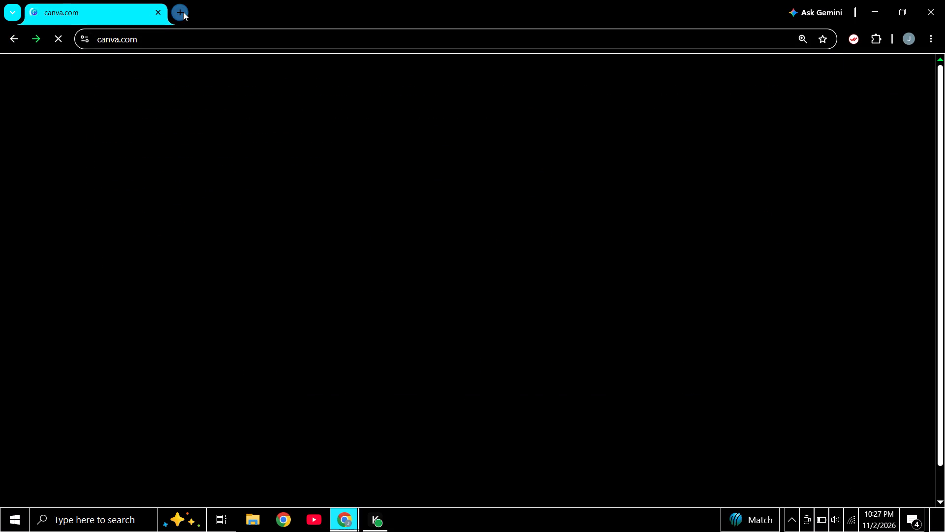
{"action": "key", "text": "y"}
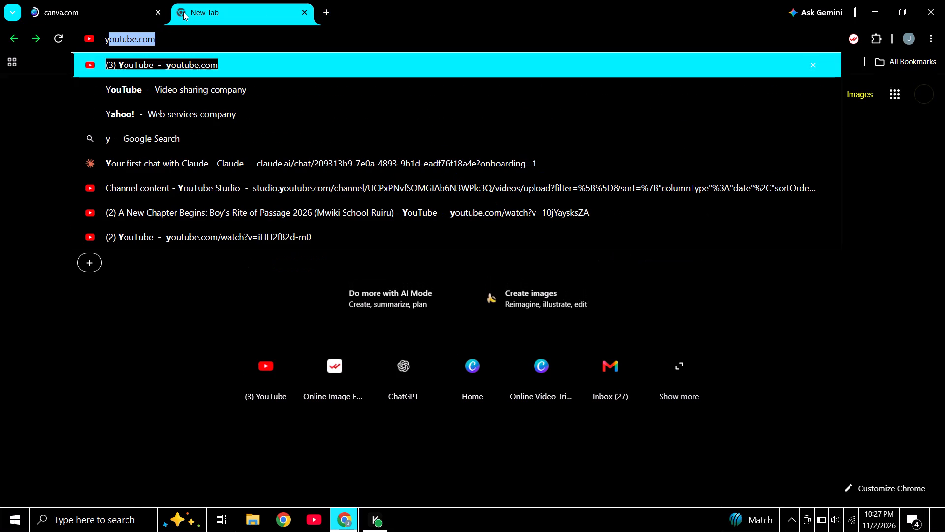
{"action": "key", "text": "Return"}
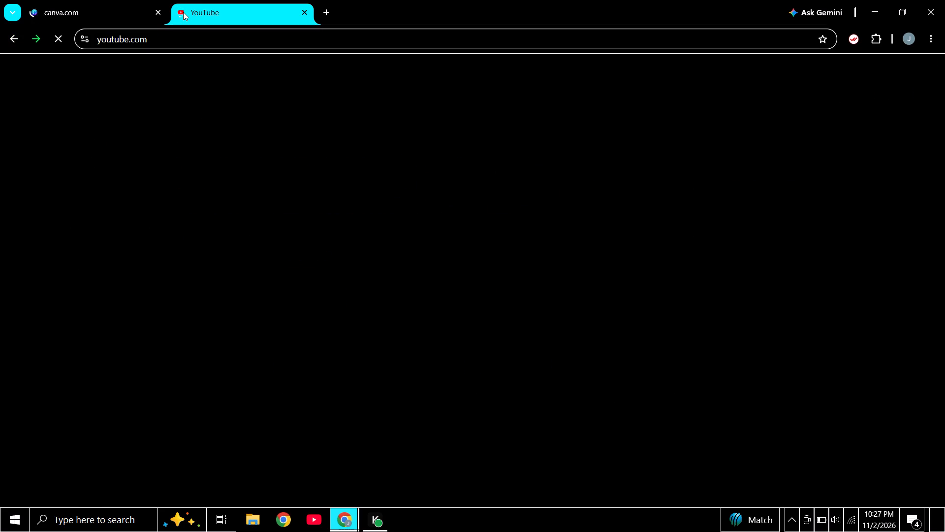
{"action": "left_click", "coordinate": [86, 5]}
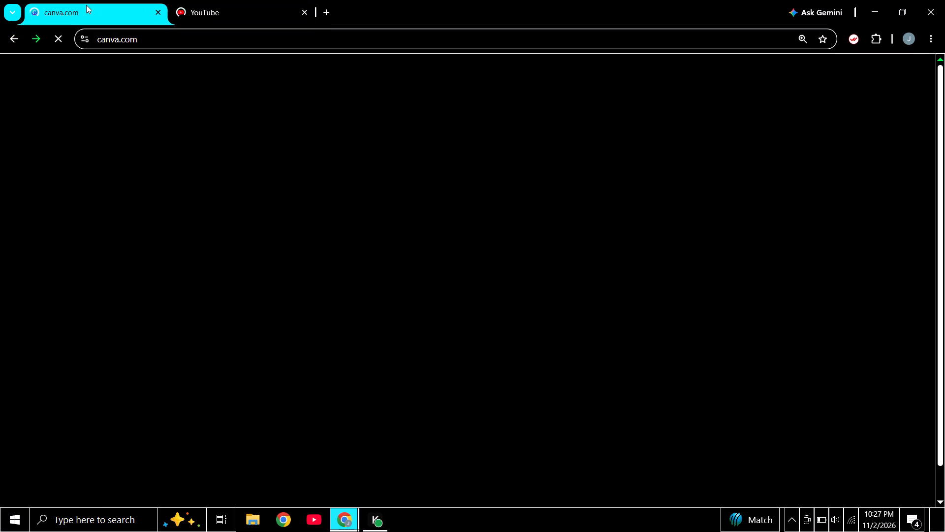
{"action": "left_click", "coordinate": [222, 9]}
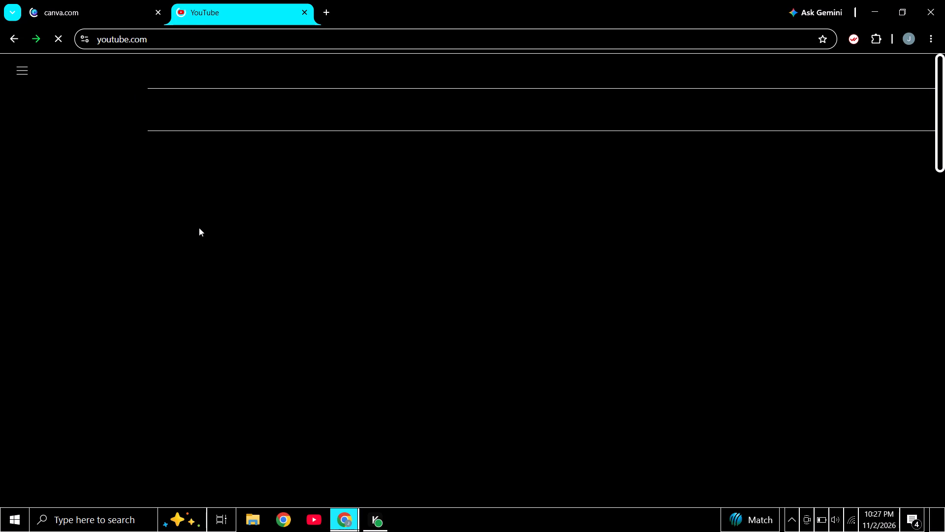
Return to Canva and open the list of all projects.
{"action": "left_click", "coordinate": [99, 8]}
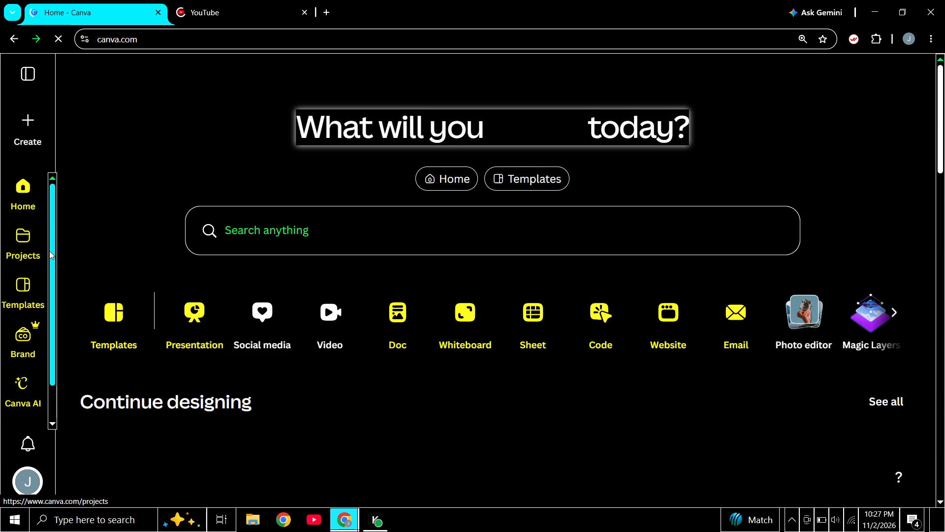
{"action": "left_click_drag", "start_coordinate": [49, 251], "coordinate": [50, 324]}
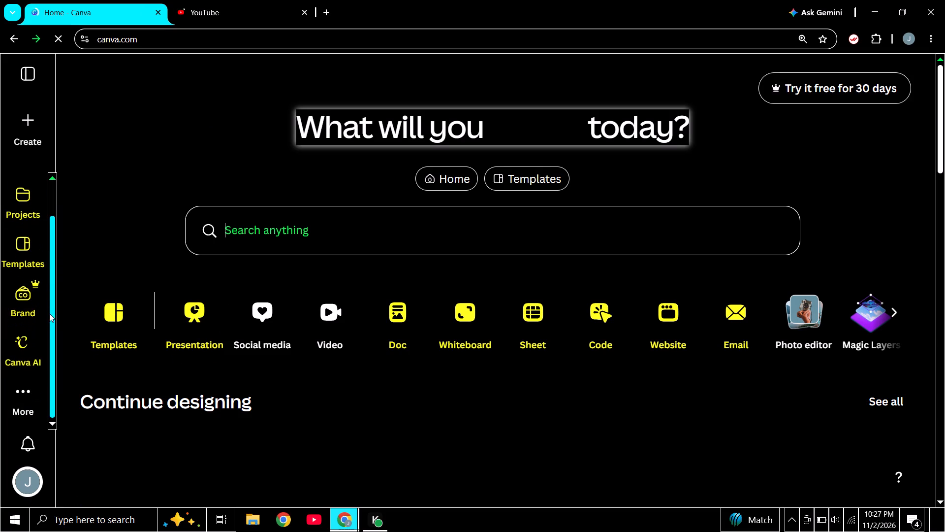
{"action": "left_click", "coordinate": [23, 193]}
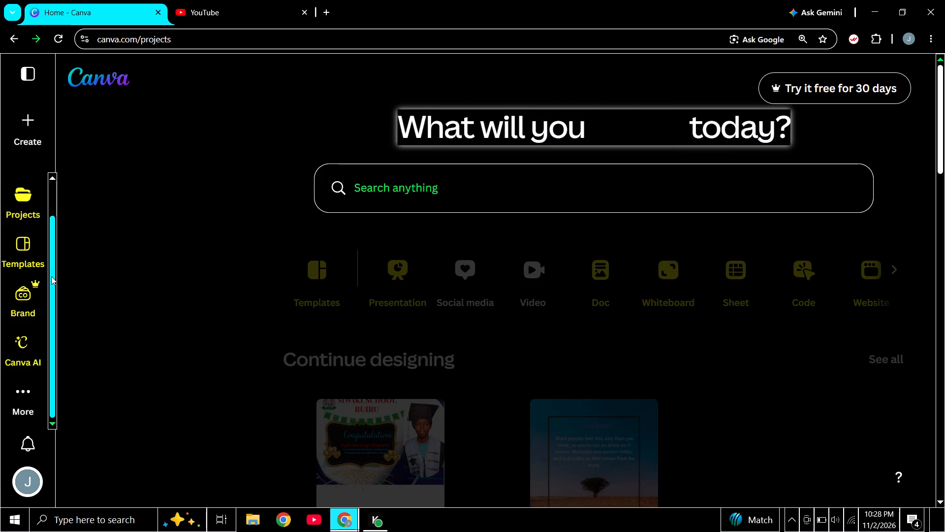
Open the recent Motivation Park (Feeling Alone?) 01.11.26 design from the projects list.
{"action": "left_click_drag", "start_coordinate": [51, 276], "coordinate": [53, 218]}
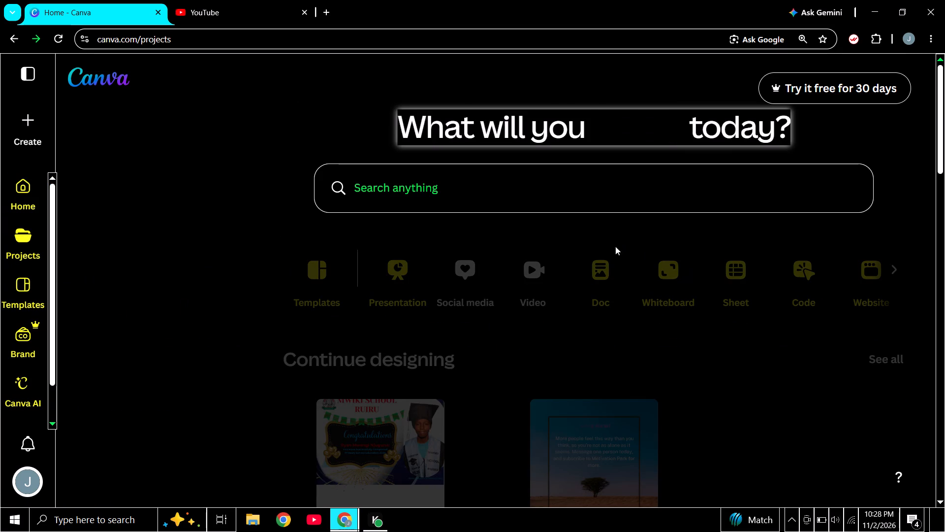
{"action": "scroll", "coordinate": [594, 251], "scroll_direction": "down", "scroll_amount": 3}
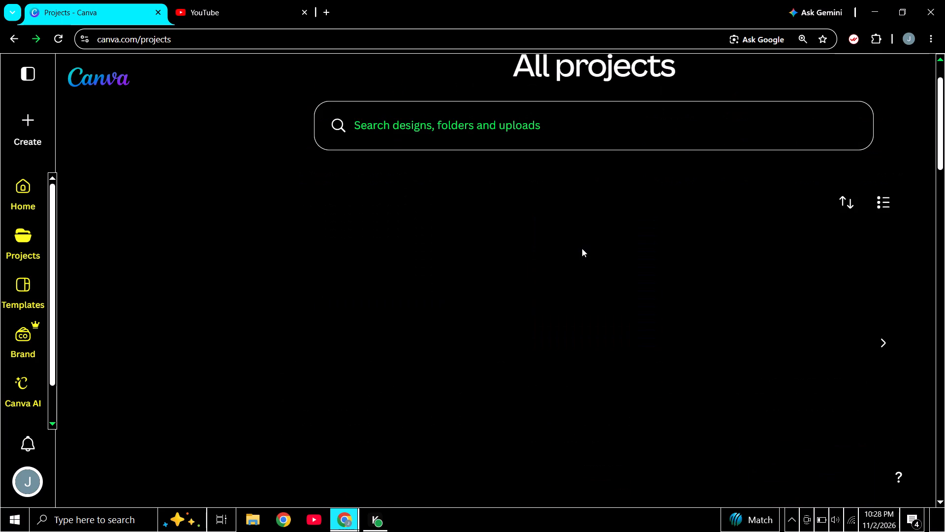
{"action": "scroll", "coordinate": [582, 248], "scroll_direction": "up", "scroll_amount": 7}
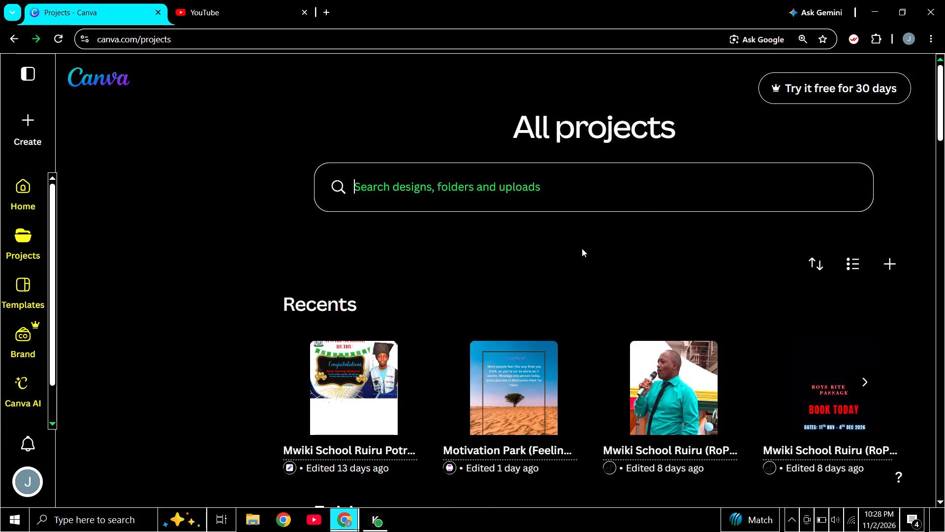
{"action": "scroll", "coordinate": [513, 392], "scroll_direction": "down", "scroll_amount": 3}
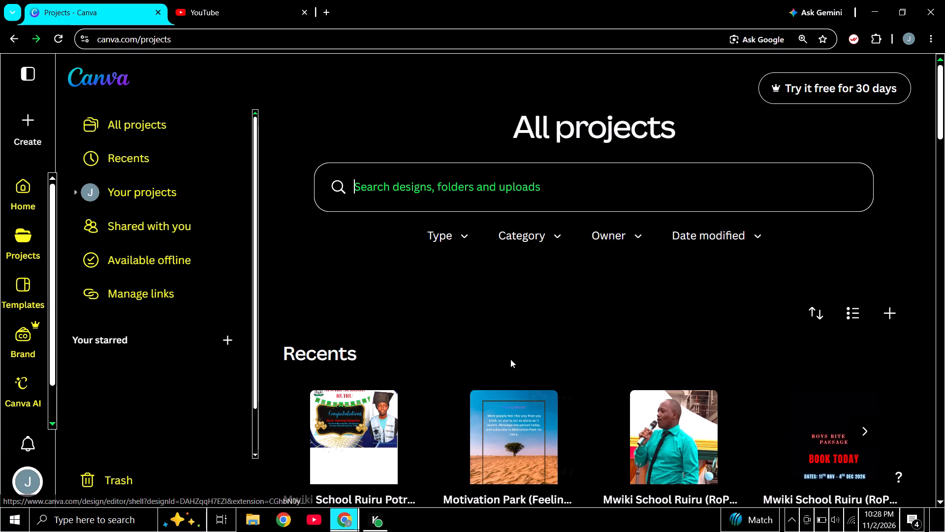
{"action": "scroll", "coordinate": [516, 401], "scroll_direction": "down", "scroll_amount": 3}
{"action": "scroll", "coordinate": [502, 320], "scroll_direction": "down", "scroll_amount": 2}
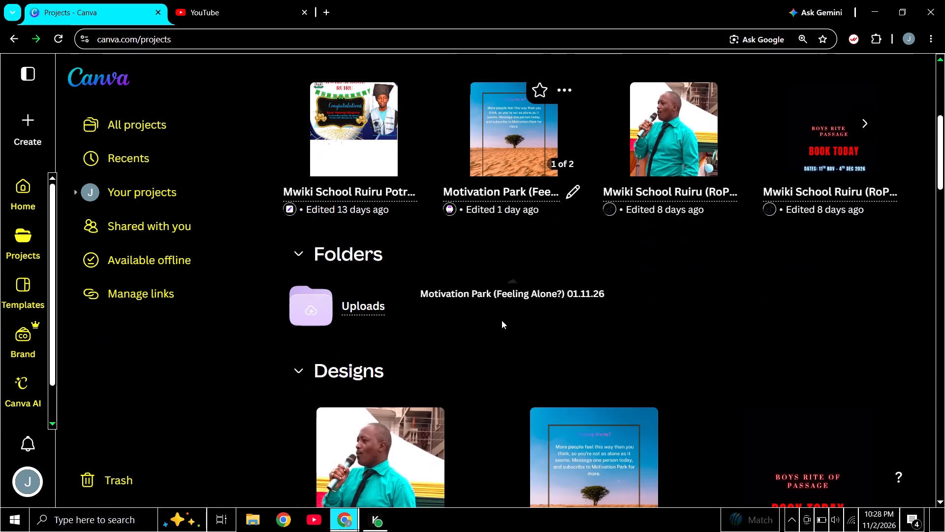
{"action": "left_click", "coordinate": [520, 144]}
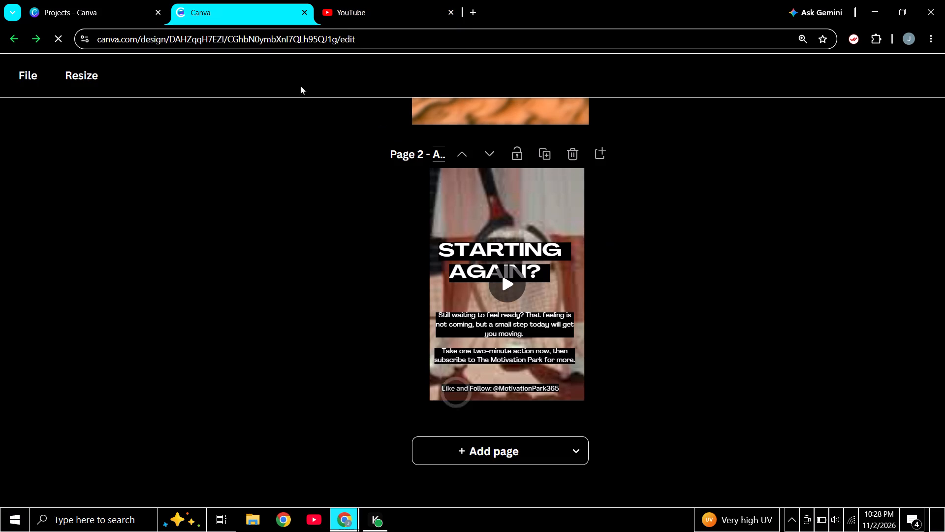
Preview the video on page 2 and look over both pages of the Motivation Park design.
{"action": "left_click", "coordinate": [507, 288]}
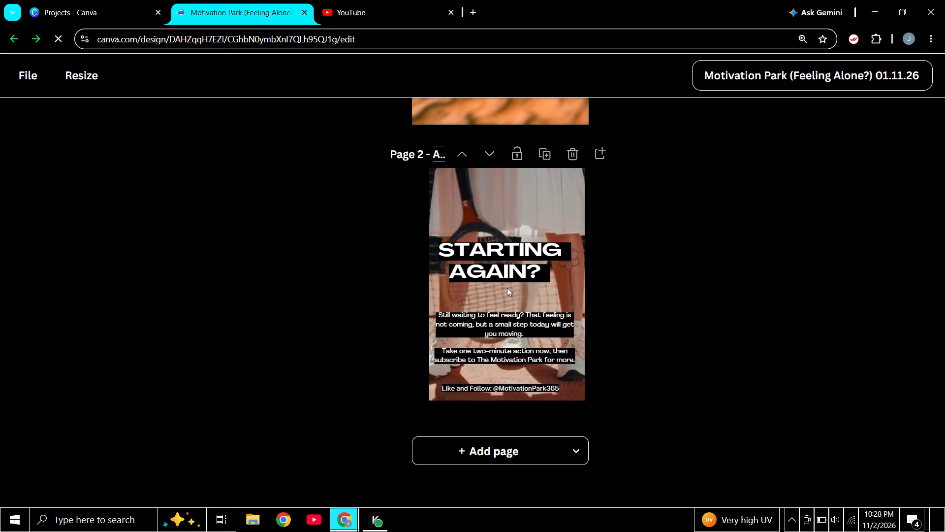
{"action": "left_click", "coordinate": [347, 12]}
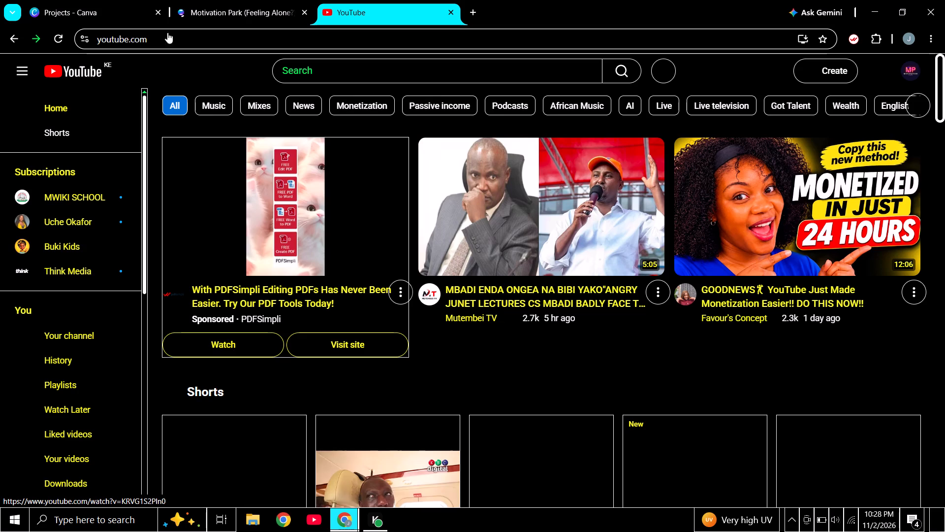
{"action": "left_click", "coordinate": [196, 9]}
{"action": "scroll", "coordinate": [469, 377], "scroll_direction": "down", "scroll_amount": 2}
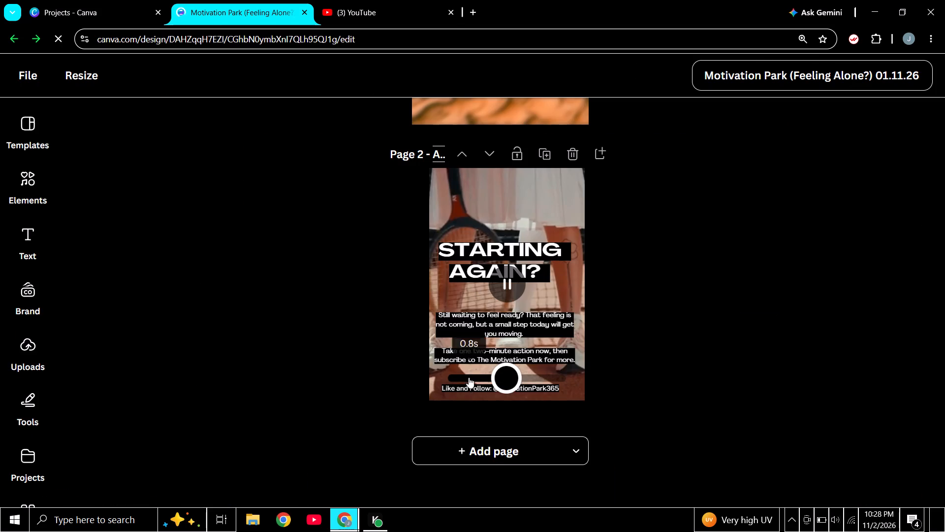
{"action": "scroll", "coordinate": [469, 377], "scroll_direction": "down", "scroll_amount": 2}
{"action": "scroll", "coordinate": [512, 287], "scroll_direction": "down", "scroll_amount": 5}
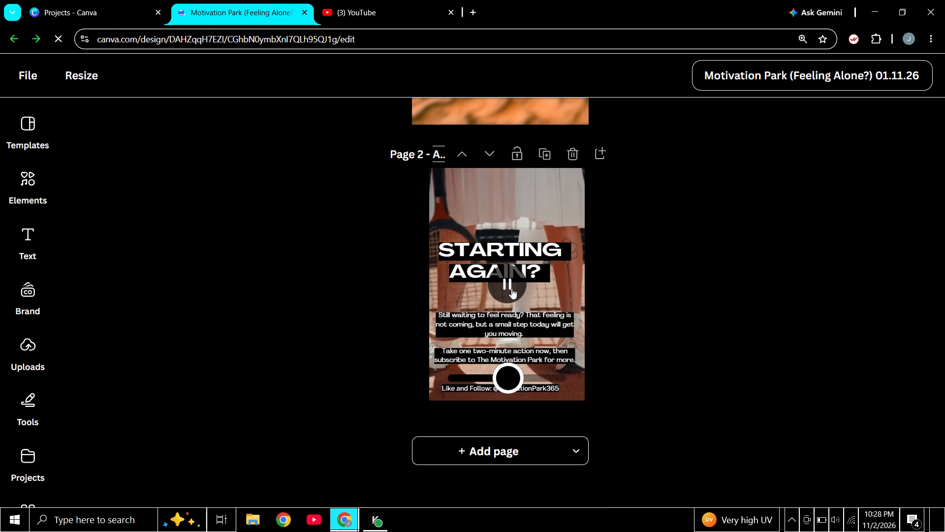
{"action": "scroll", "coordinate": [511, 288], "scroll_direction": "up", "scroll_amount": 7}
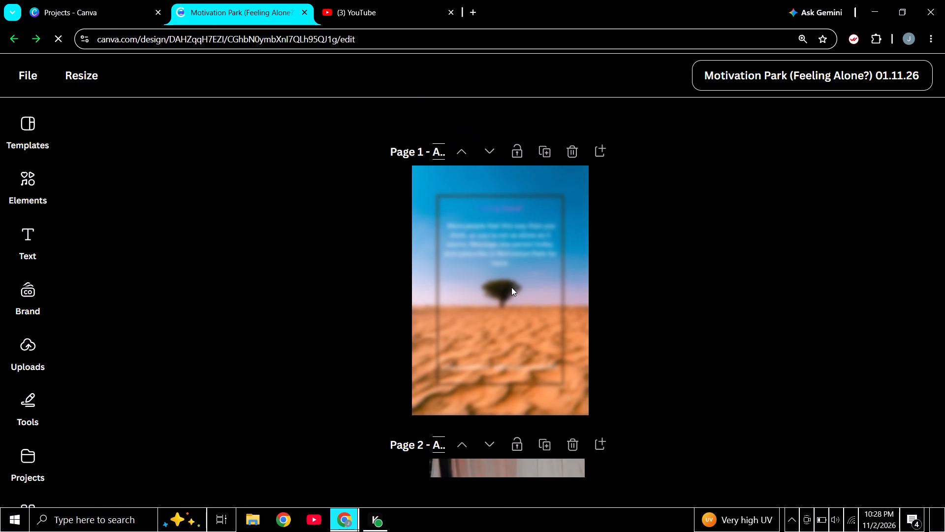
{"action": "scroll", "coordinate": [494, 295], "scroll_direction": "up", "scroll_amount": 4}
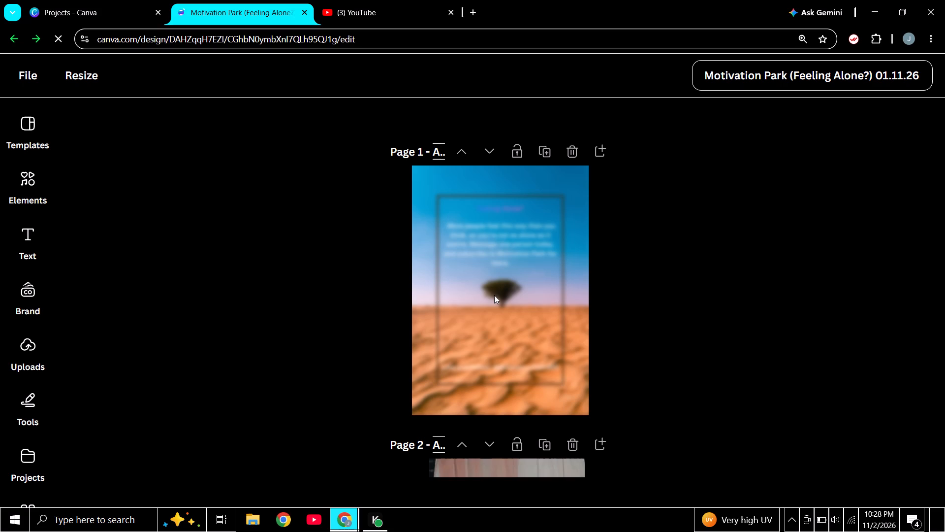
Download only page 1 of the Motivation Park (Feeling Alone?) design as an MP4 video.
{"action": "left_click", "coordinate": [494, 217]}
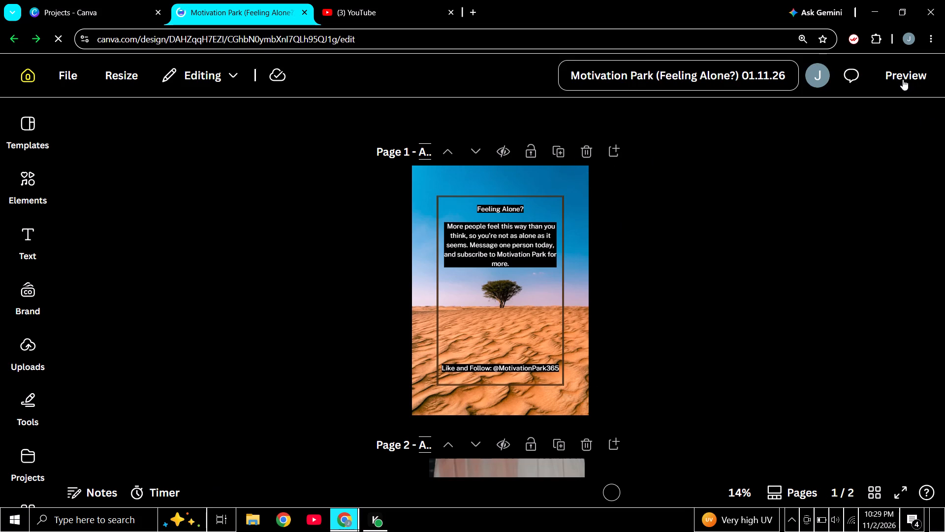
{"action": "scroll", "coordinate": [447, 282], "scroll_direction": "up", "scroll_amount": 4}
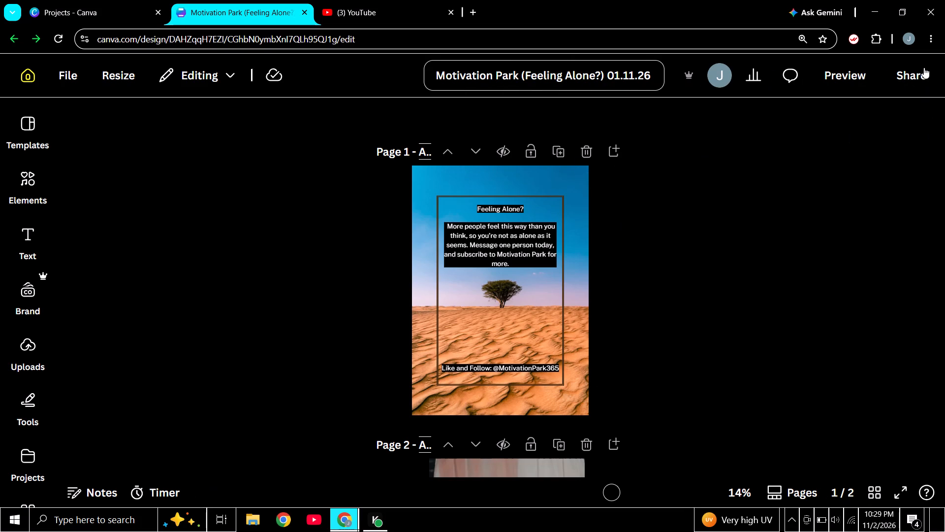
{"action": "left_click", "coordinate": [915, 72]}
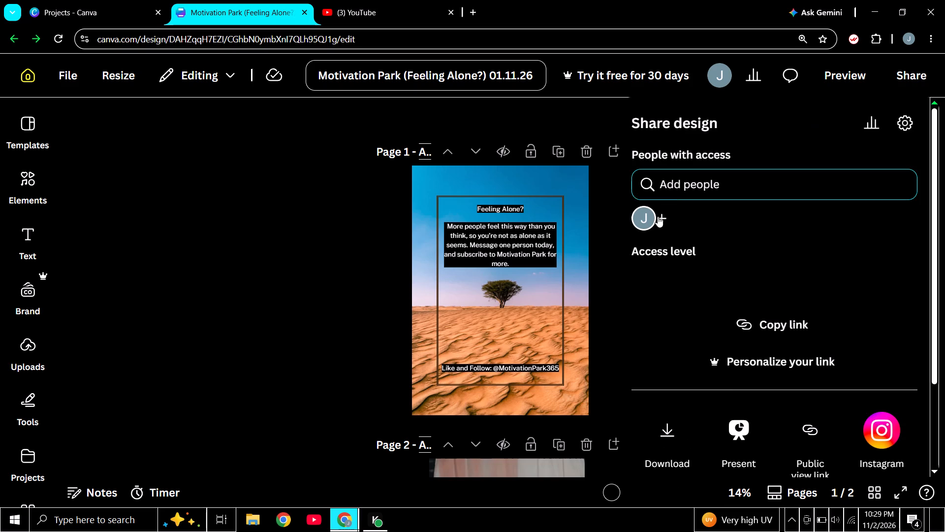
{"action": "scroll", "coordinate": [690, 411], "scroll_direction": "down", "scroll_amount": 1}
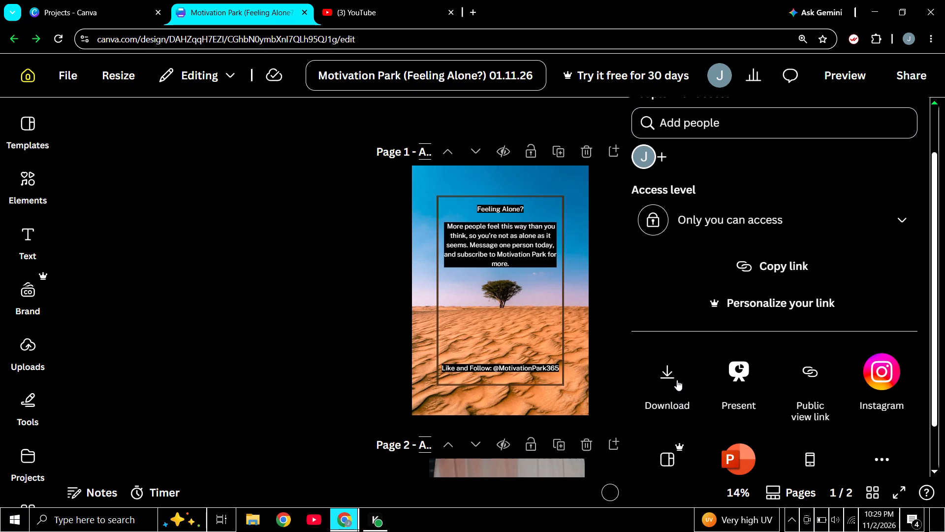
{"action": "left_click", "coordinate": [665, 371]}
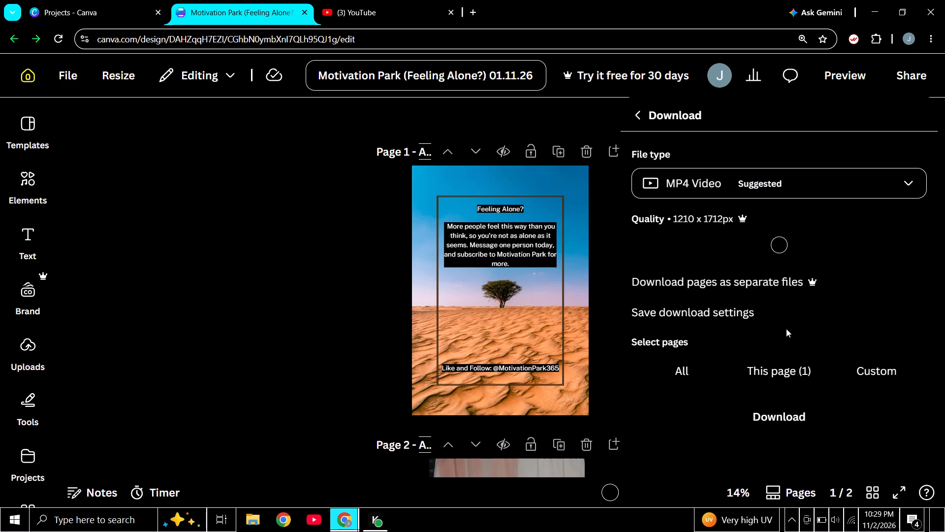
{"action": "left_click", "coordinate": [768, 374]}
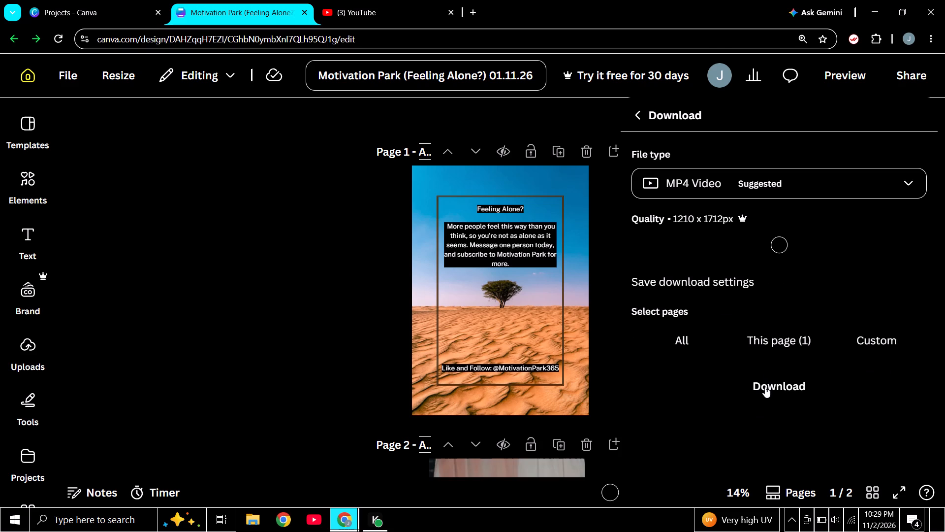
{"action": "left_click", "coordinate": [765, 387]}
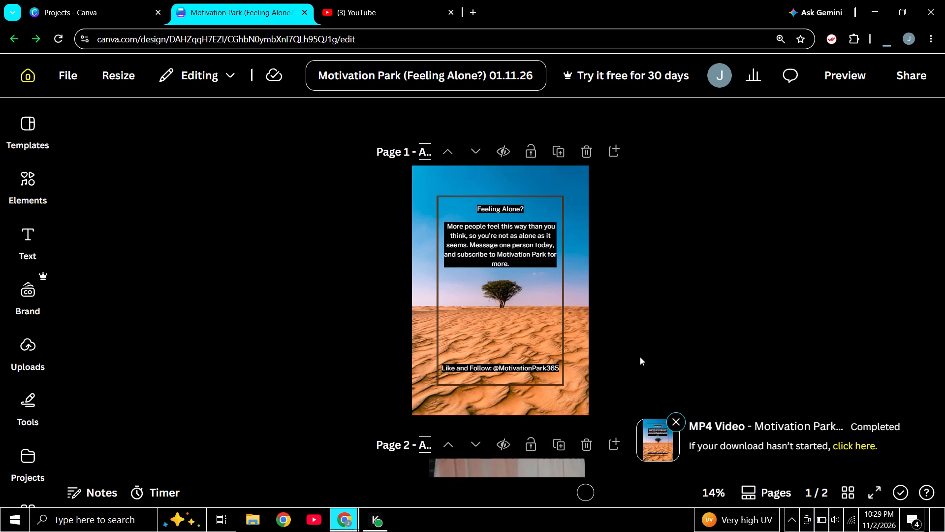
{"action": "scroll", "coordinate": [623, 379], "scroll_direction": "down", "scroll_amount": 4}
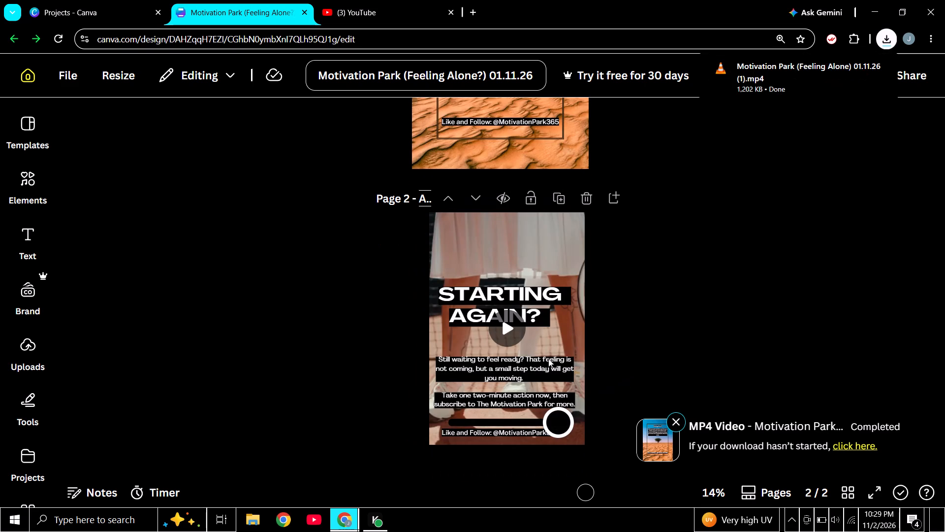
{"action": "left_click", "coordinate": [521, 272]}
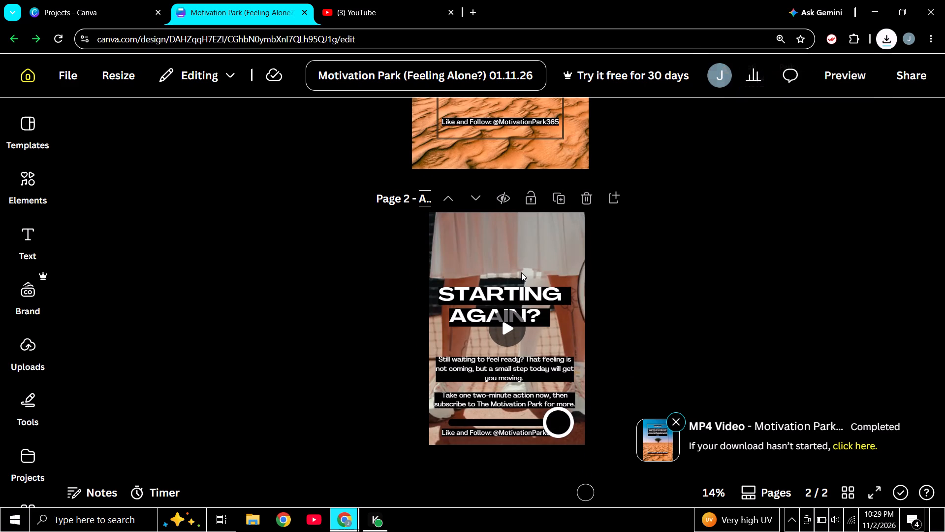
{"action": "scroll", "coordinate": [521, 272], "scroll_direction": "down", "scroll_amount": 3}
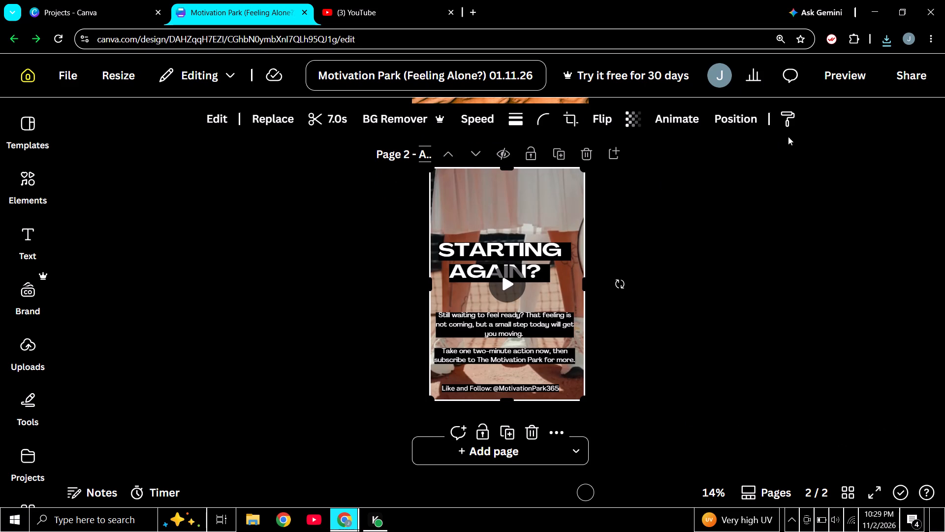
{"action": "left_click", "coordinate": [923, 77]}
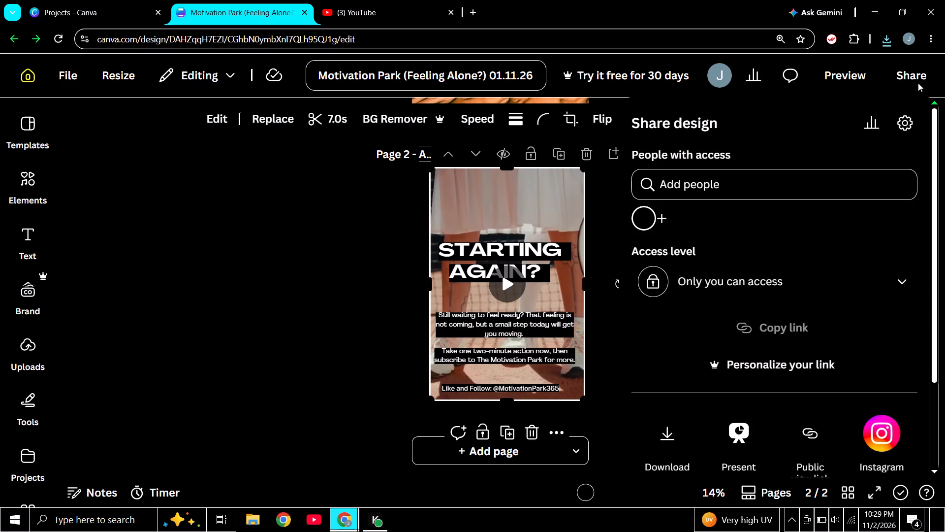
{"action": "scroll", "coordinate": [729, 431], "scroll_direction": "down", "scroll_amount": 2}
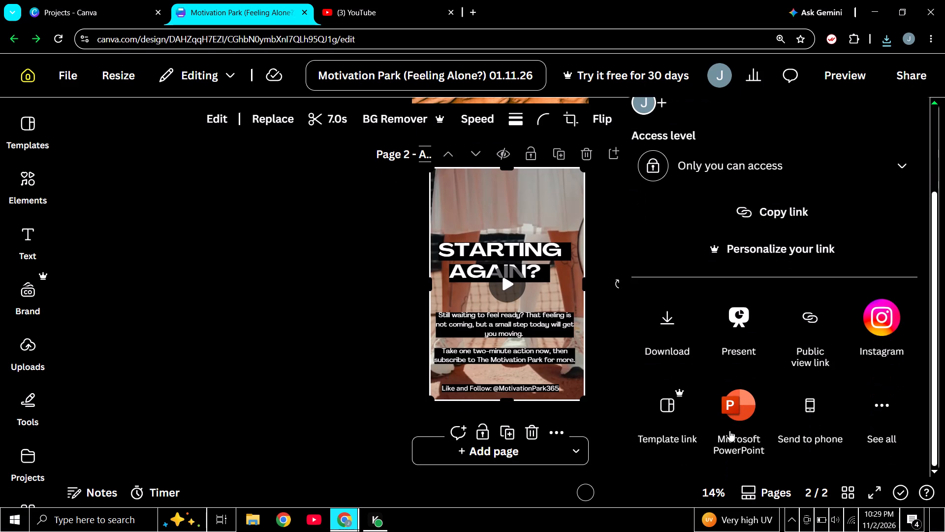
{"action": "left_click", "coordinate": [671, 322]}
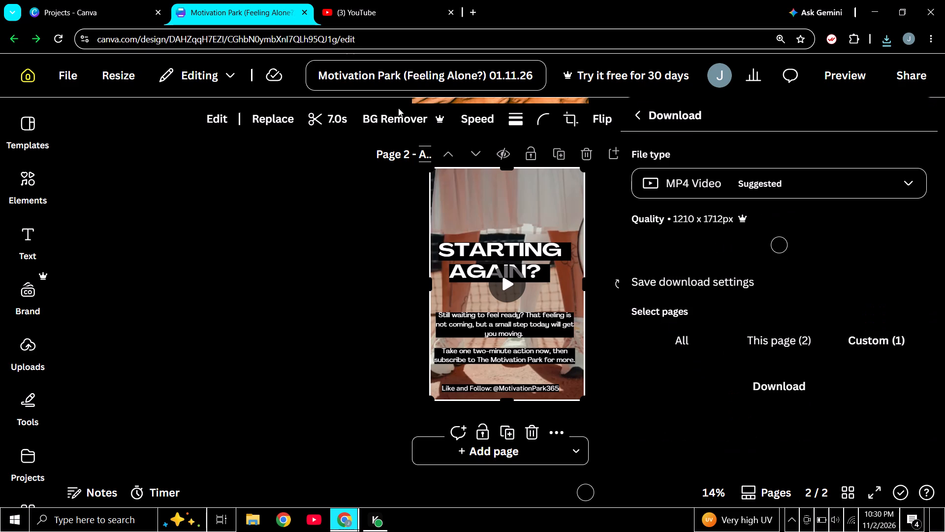
Rename the Canva design as Motivation Park (Starting Again?) 01.11.26.
{"action": "left_click", "coordinate": [478, 75]}
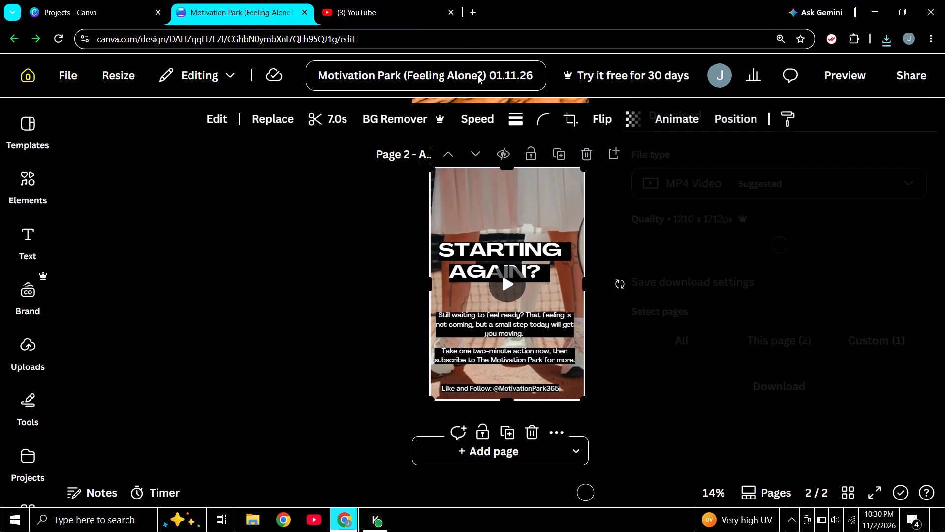
{"action": "left_click", "coordinate": [478, 75]}
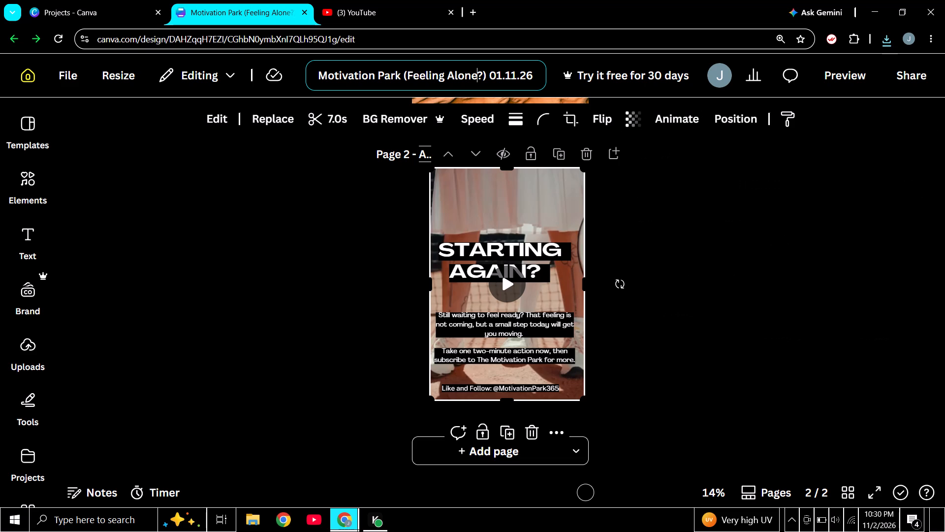
{"action": "key", "text": "BackSpace"}
{"action": "key", "text": "BackSpace"}
{"action": "key", "text": "BackSpace"}
{"action": "key", "text": "BackSpace"}
{"action": "key", "text": "BackSpace"}
{"action": "key", "text": "BackSpace"}
{"action": "key", "text": "BackSpace"}
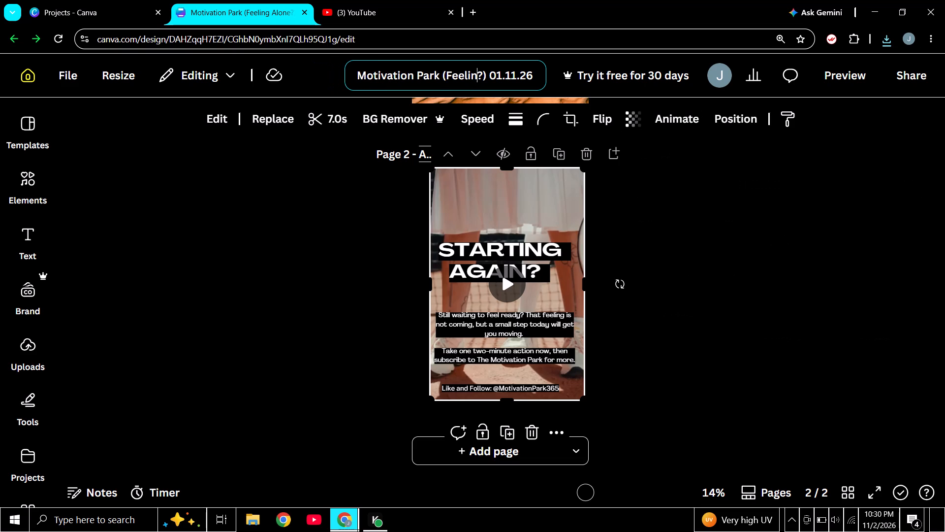
{"action": "key", "text": "BackSpace"}
{"action": "key", "text": "BackSpace"}
{"action": "key", "text": "BackSpace"}
{"action": "key", "text": "BackSpace"}
{"action": "key", "text": "BackSpace"}
{"action": "key", "text": "BackSpace"}
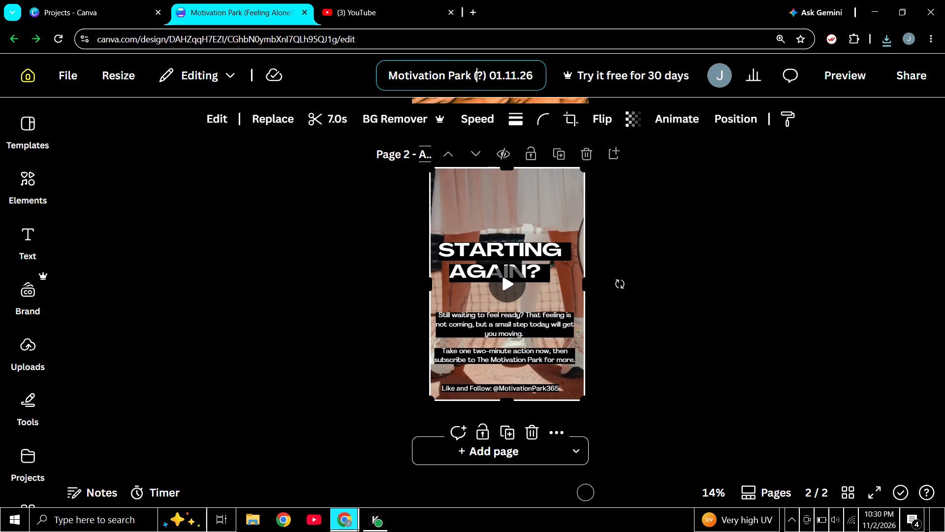
{"action": "type", "text": "tarting"}
{"action": "key", "text": "space"}
{"action": "key", "text": "a"}
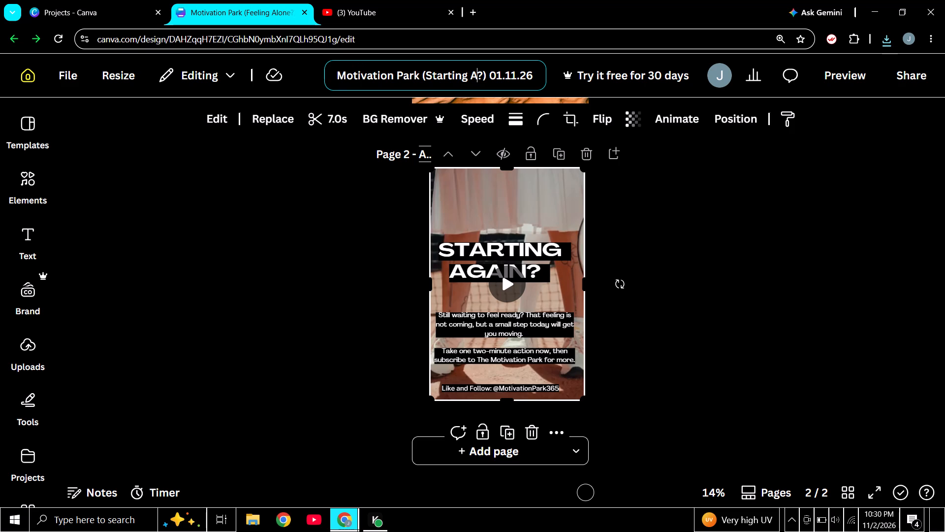
{"action": "key", "text": "g"}
{"action": "type", "text": "ain"}
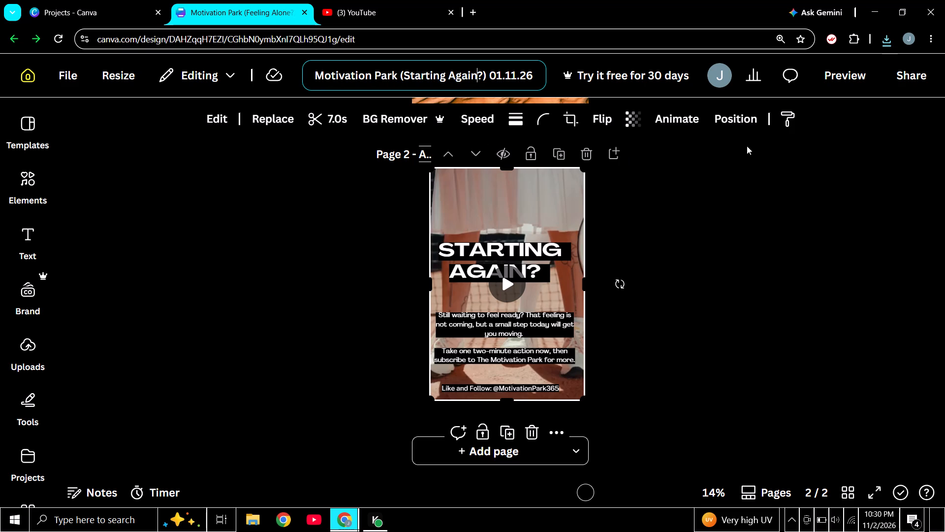
Download only page 2, the Starting Again? page, as an MP4 video.
{"action": "left_click", "coordinate": [915, 76]}
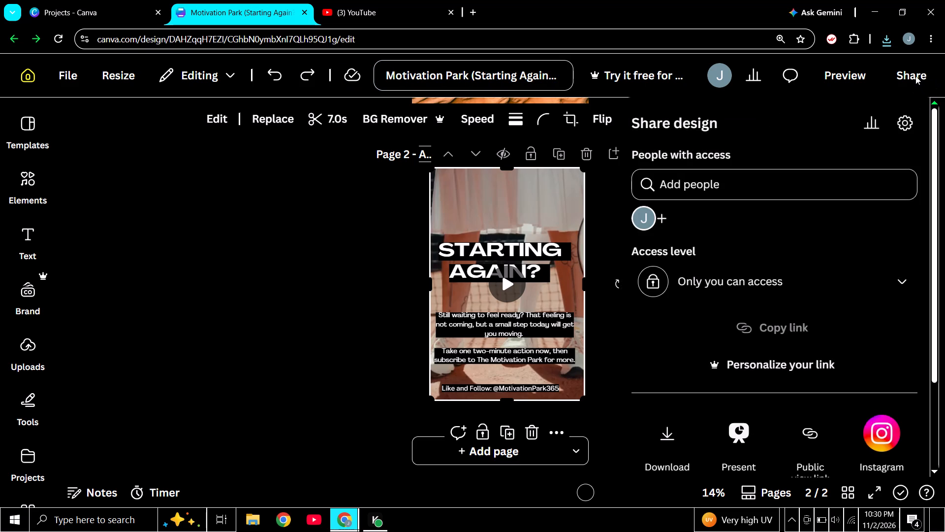
{"action": "left_click", "coordinate": [662, 432]}
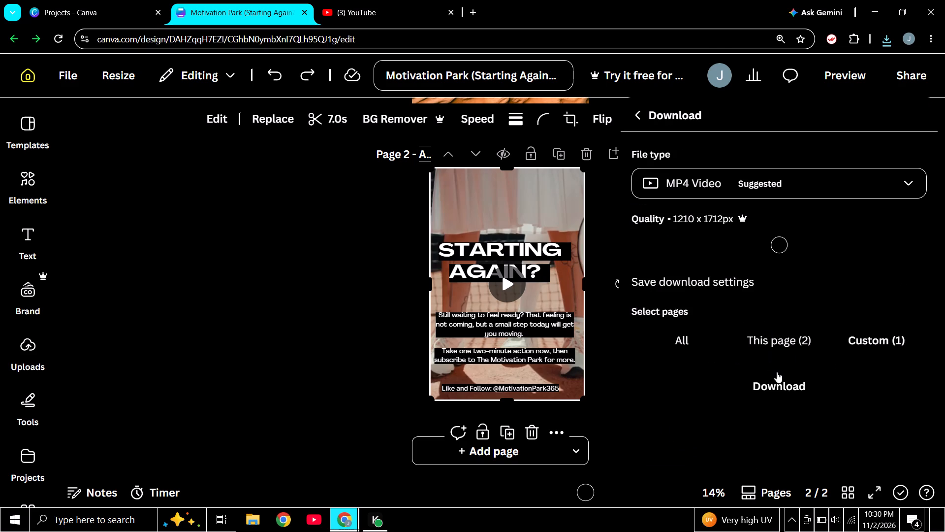
{"action": "left_click", "coordinate": [785, 337]}
{"action": "left_click", "coordinate": [777, 385]}
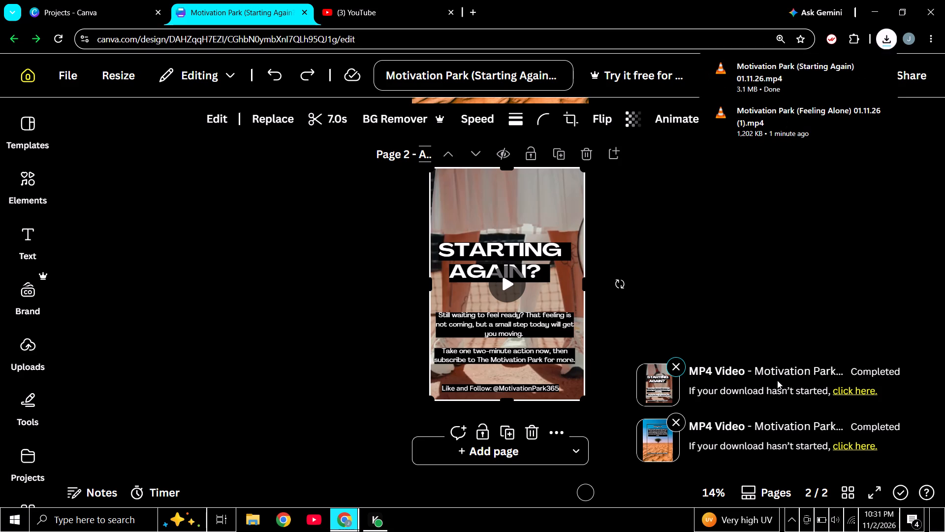
Switch to the open YouTube page and browse the recommended videos and Shorts in the home feed.
{"action": "left_click", "coordinate": [346, 4]}
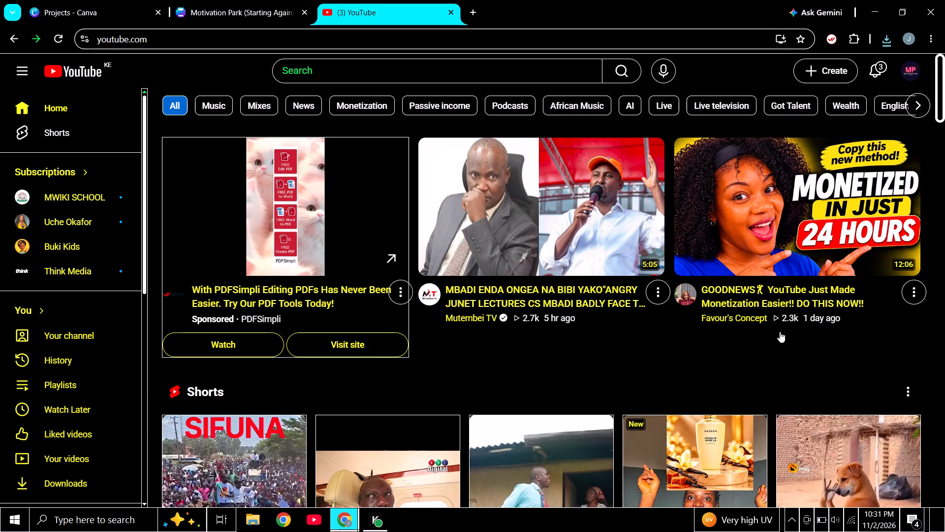
{"action": "scroll", "coordinate": [577, 397], "scroll_direction": "down", "scroll_amount": 2}
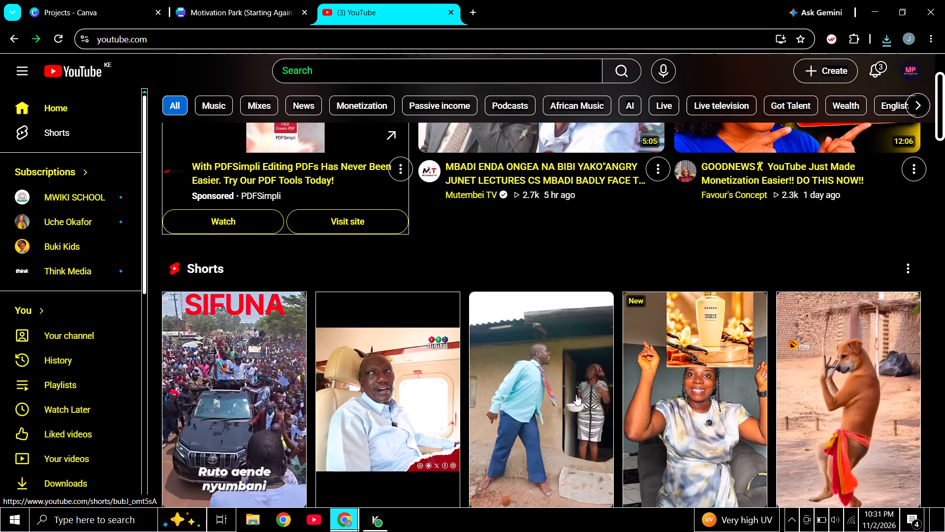
{"action": "scroll", "coordinate": [576, 395], "scroll_direction": "down", "scroll_amount": 7}
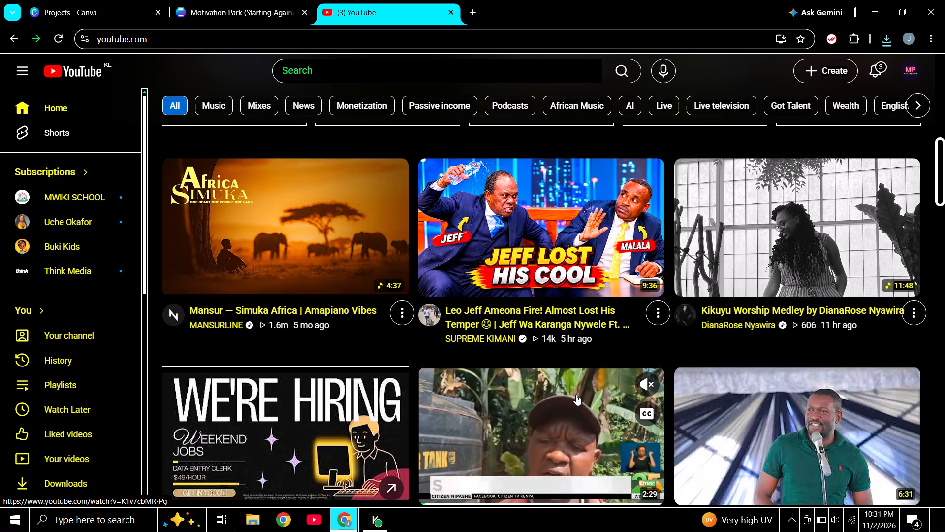
{"action": "scroll", "coordinate": [576, 395], "scroll_direction": "down", "scroll_amount": 3}
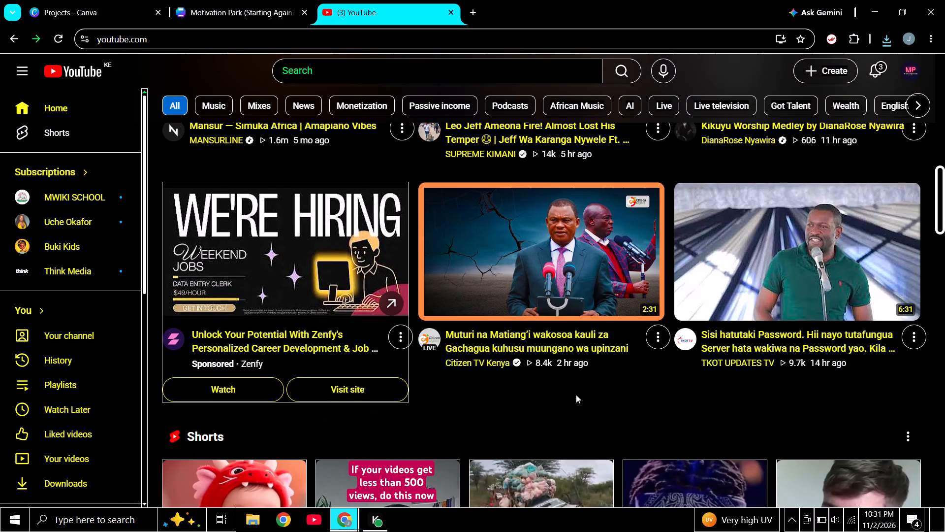
{"action": "scroll", "coordinate": [576, 395], "scroll_direction": "down", "scroll_amount": 6}
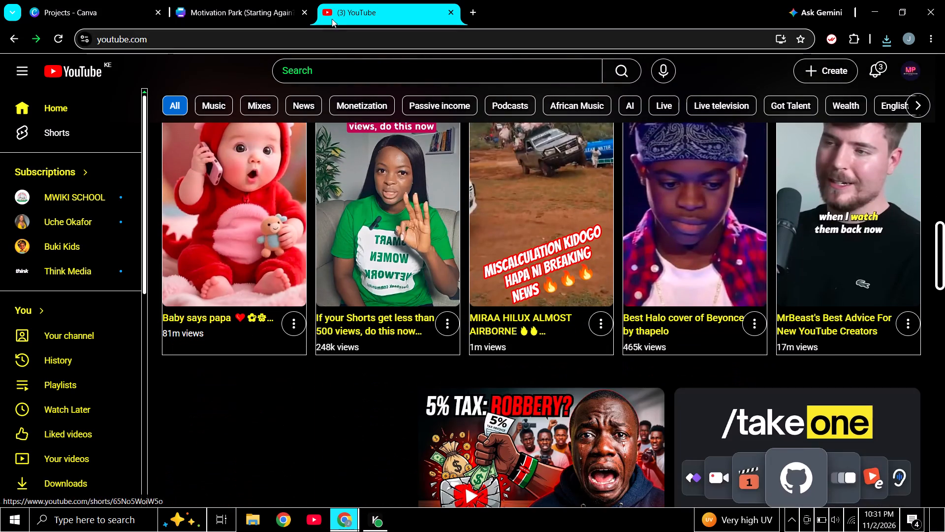
{"action": "left_click", "coordinate": [261, 9]}
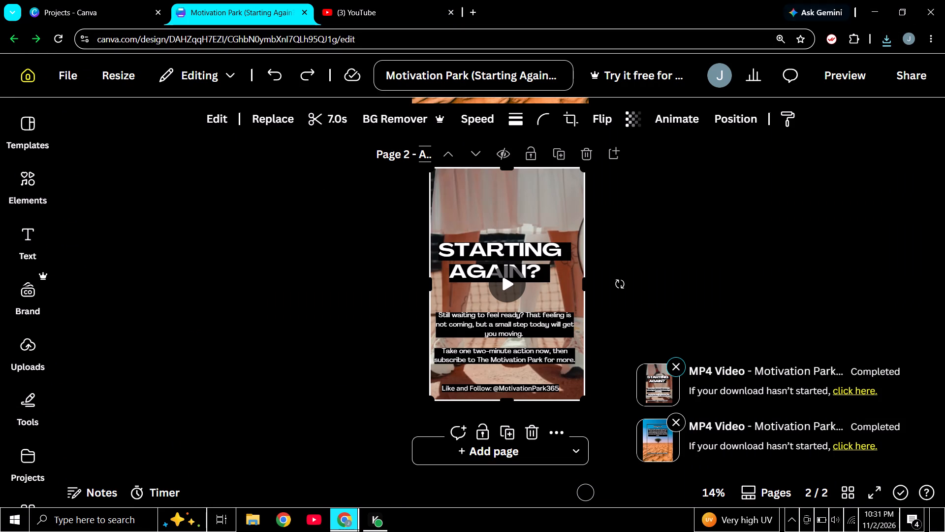
{"action": "double_click", "coordinate": [355, 6]}
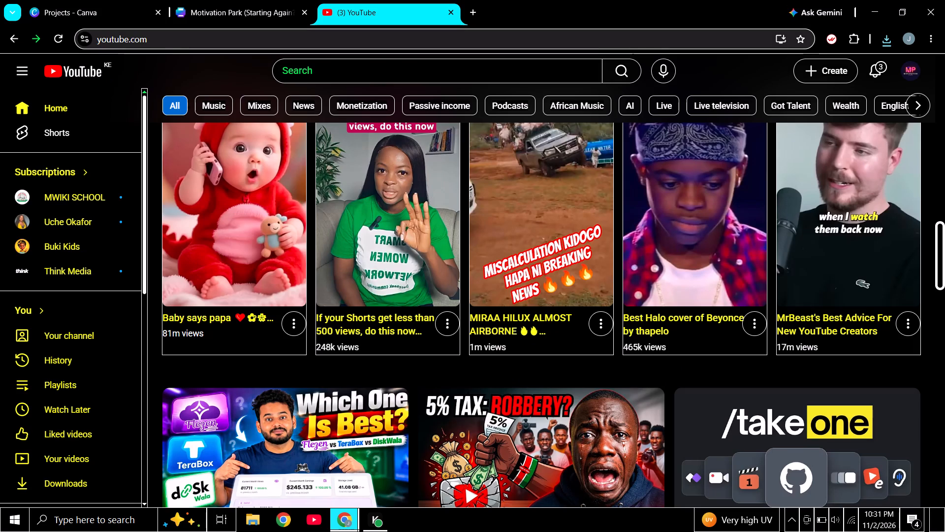
Load YouTube in a new browser tab and look over your own Motivation Park channel page.
{"action": "left_click", "coordinate": [477, 14]}
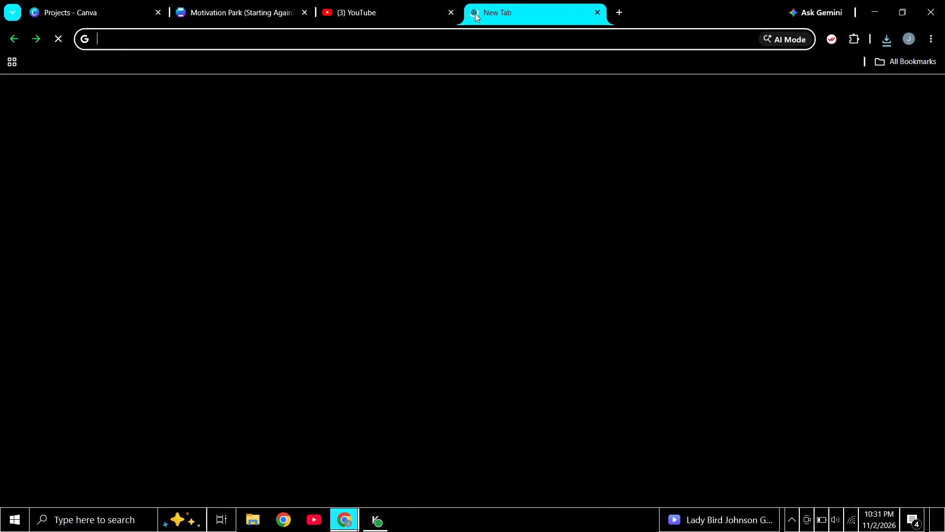
{"action": "type", "text": "yo"}
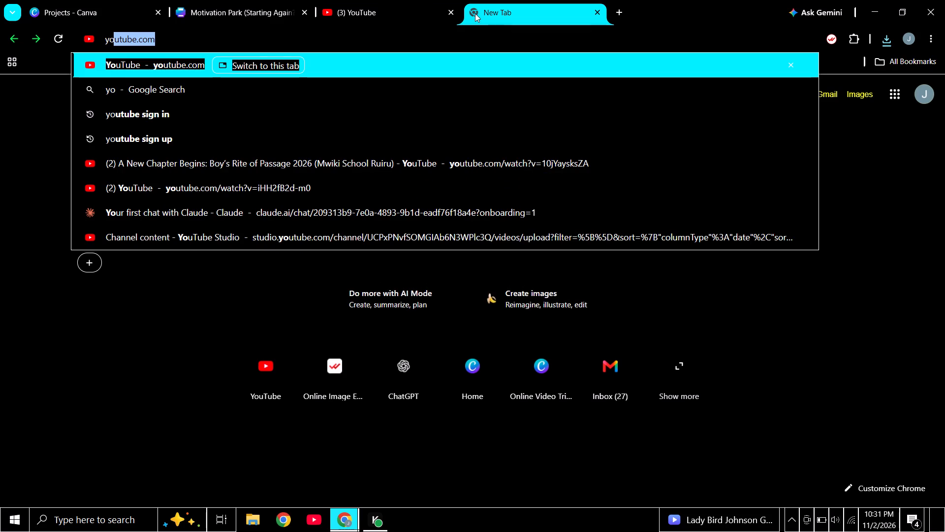
{"action": "key", "text": "Return"}
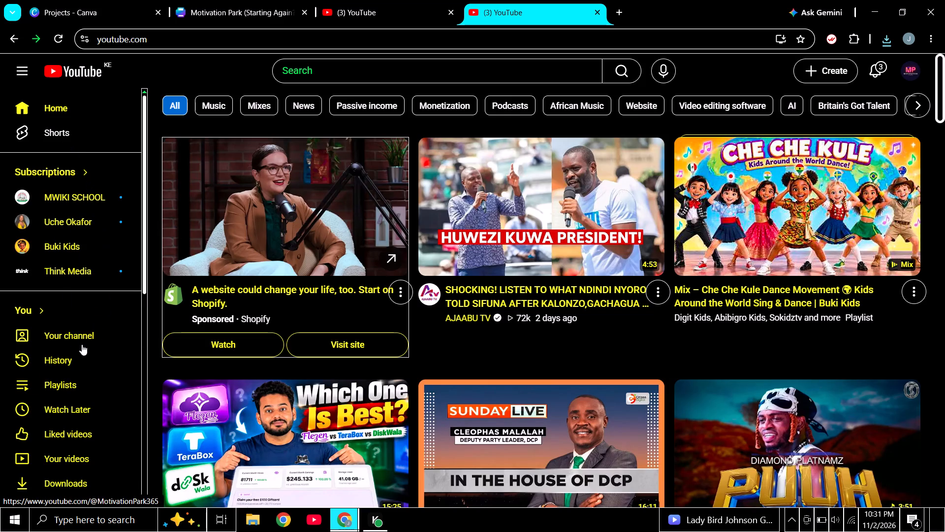
{"action": "left_click", "coordinate": [70, 334]}
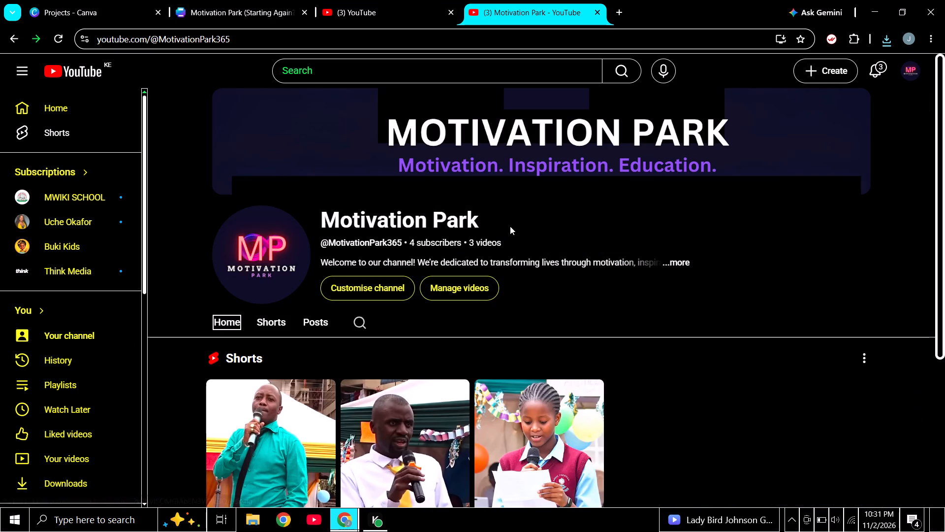
{"action": "scroll", "coordinate": [707, 287], "scroll_direction": "down", "scroll_amount": 4}
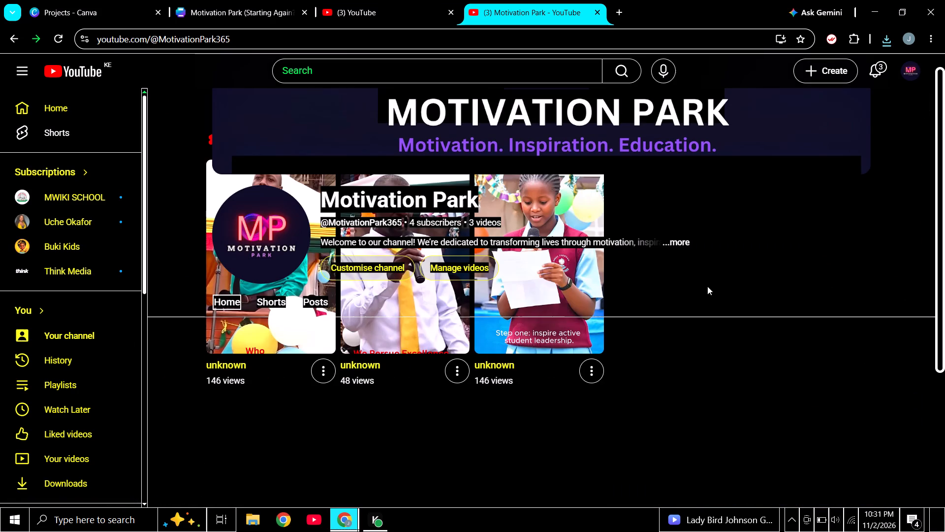
{"action": "scroll", "coordinate": [707, 286], "scroll_direction": "up", "scroll_amount": 4}
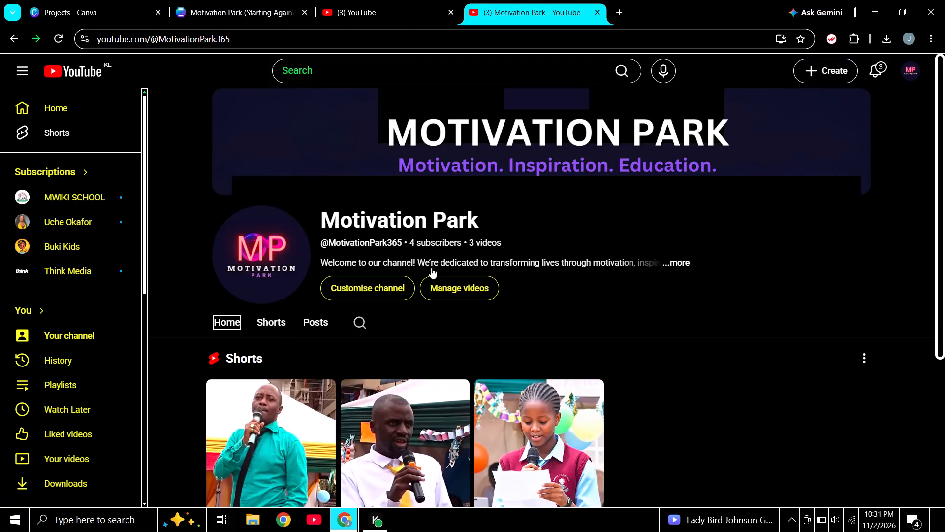
Enter YouTube Studio by starting a video upload, dismiss the upload dialog and show the Shorts in the channel content.
{"action": "left_click", "coordinate": [828, 71]}
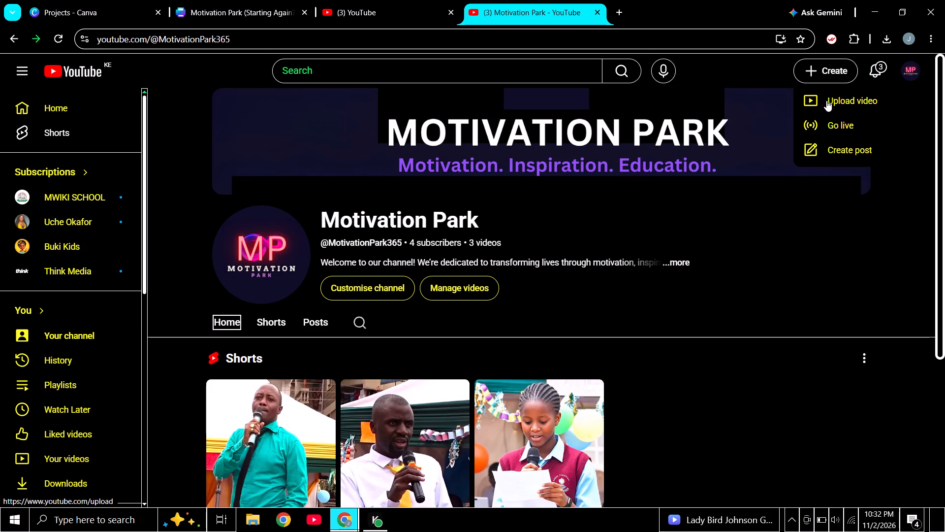
{"action": "left_click", "coordinate": [826, 100]}
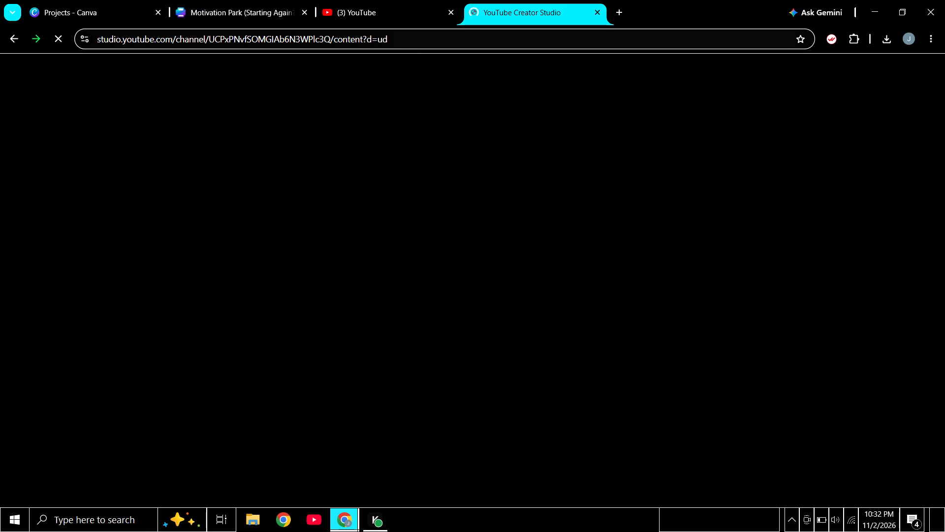
{"action": "left_click", "coordinate": [401, 15]}
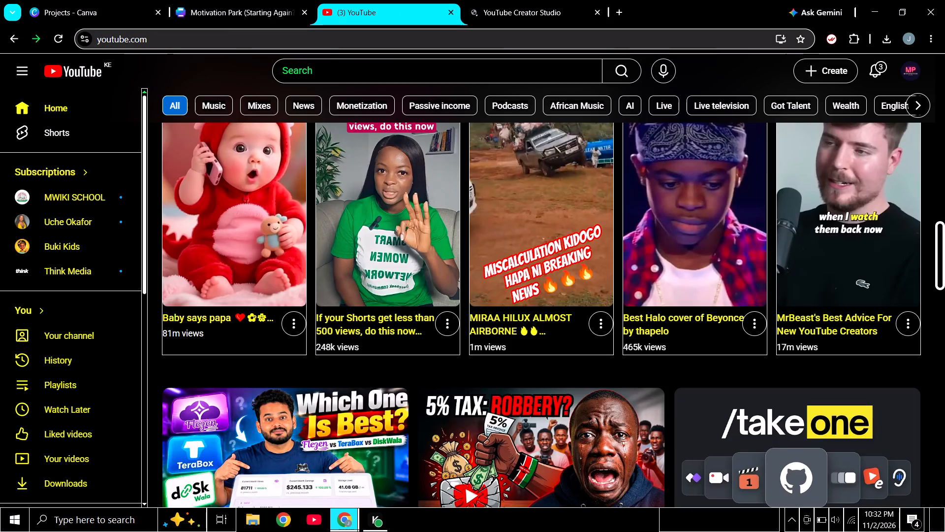
{"action": "left_click", "coordinate": [222, 14]}
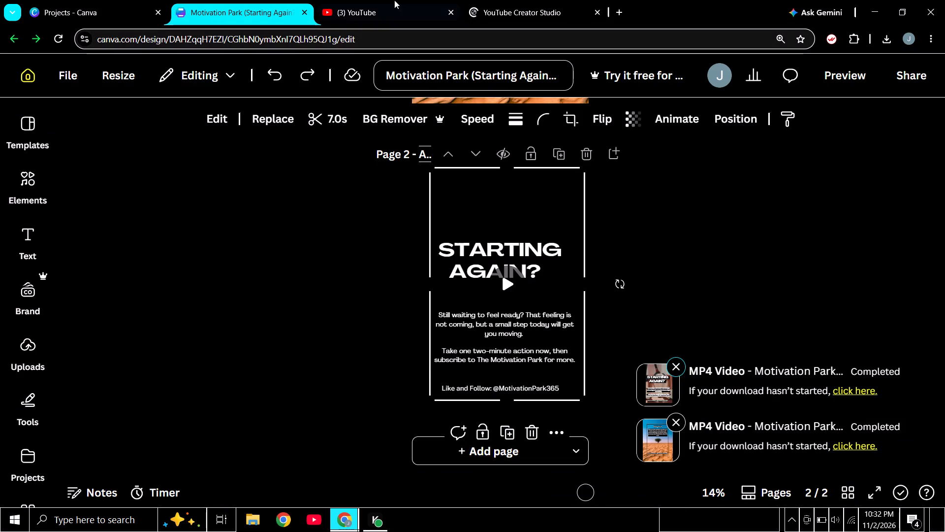
{"action": "left_click", "coordinate": [506, 9]}
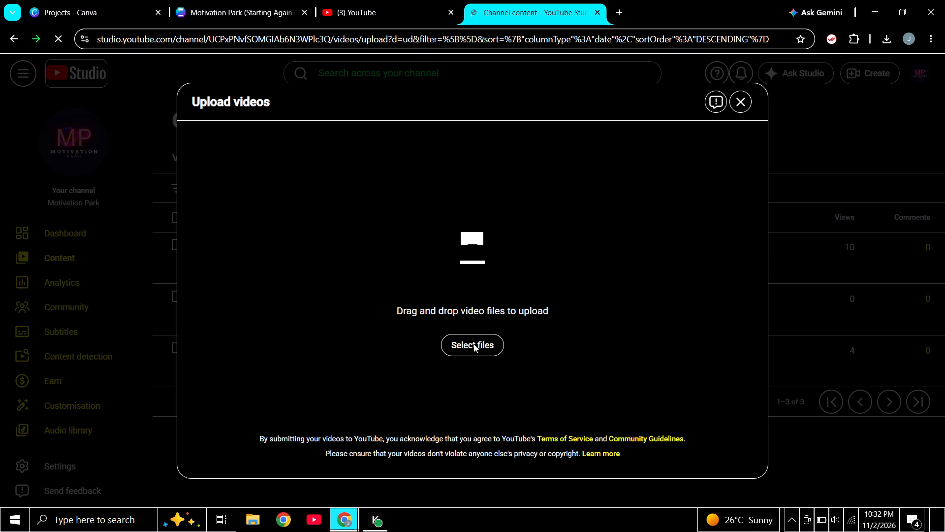
{"action": "left_click", "coordinate": [736, 98]}
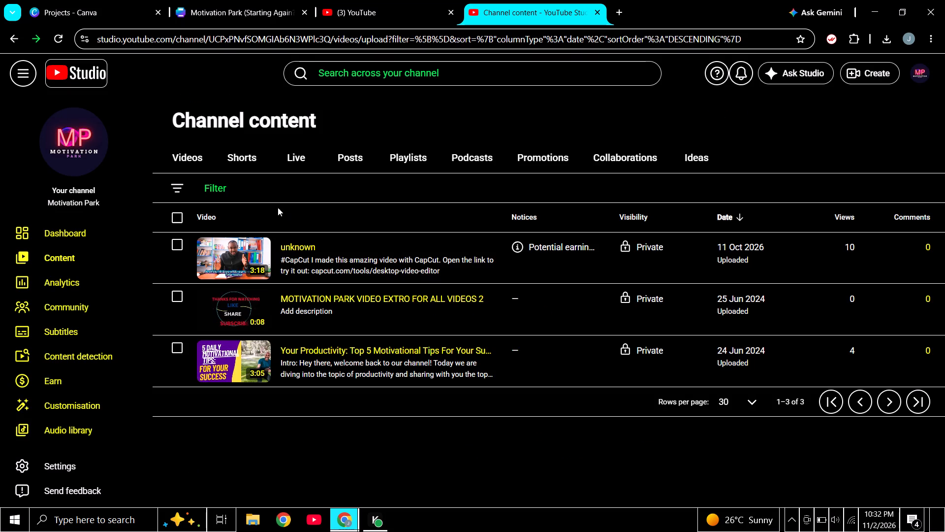
{"action": "left_click", "coordinate": [250, 158]}
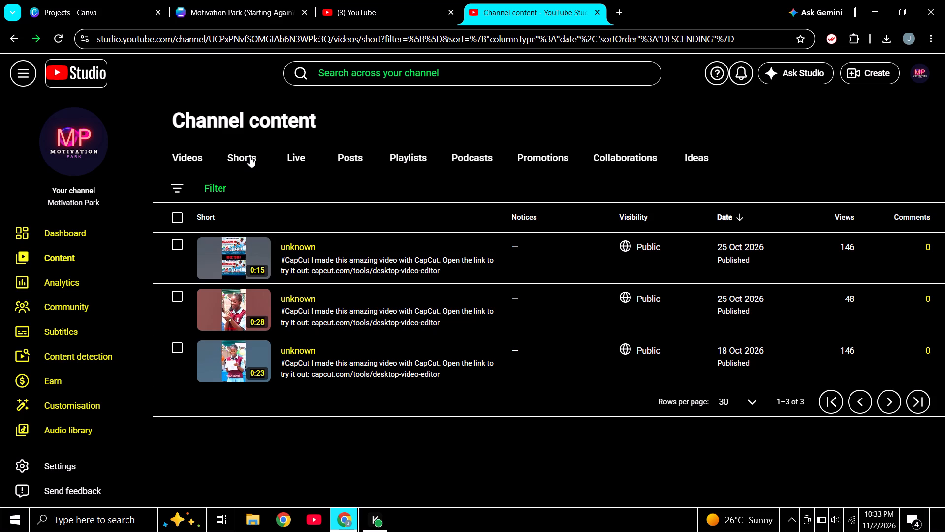
{"action": "left_click", "coordinate": [250, 157]}
Upload the Motivation Park (Starting Again) 01.11.26 video from the Downloads folder to the channel.
{"action": "left_click", "coordinate": [868, 74]}
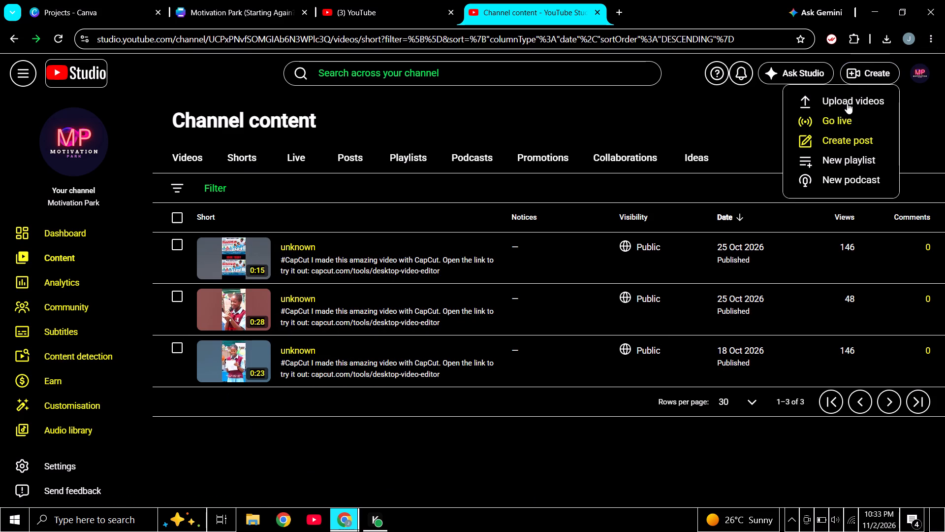
{"action": "left_click", "coordinate": [846, 105]}
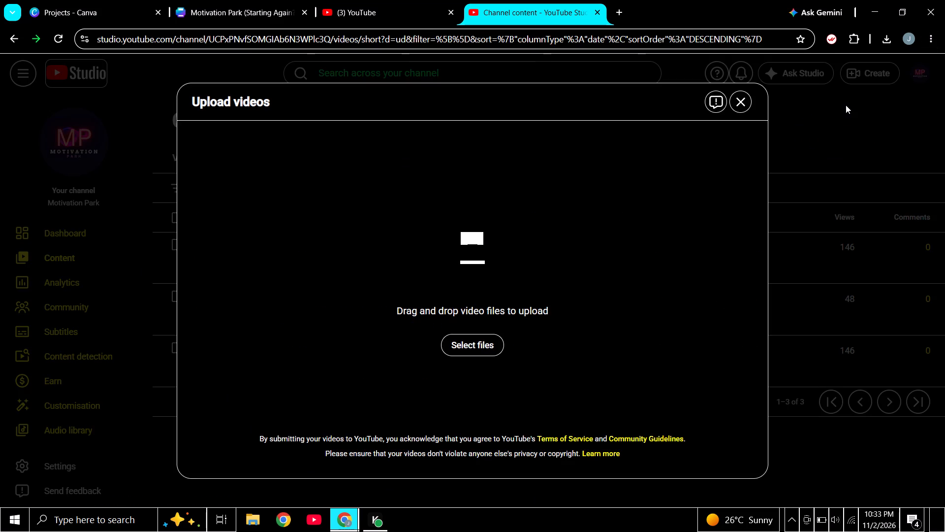
{"action": "left_click", "coordinate": [472, 347]}
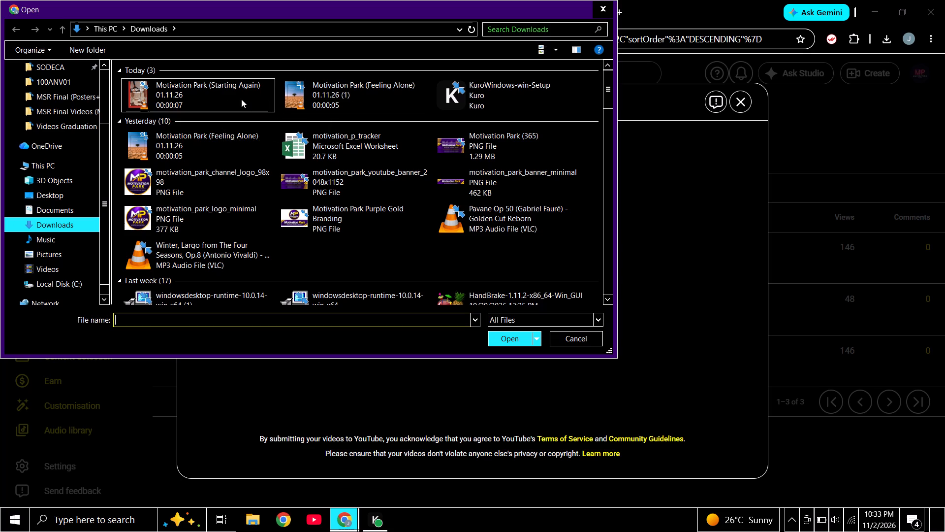
{"action": "left_click", "coordinate": [232, 98]}
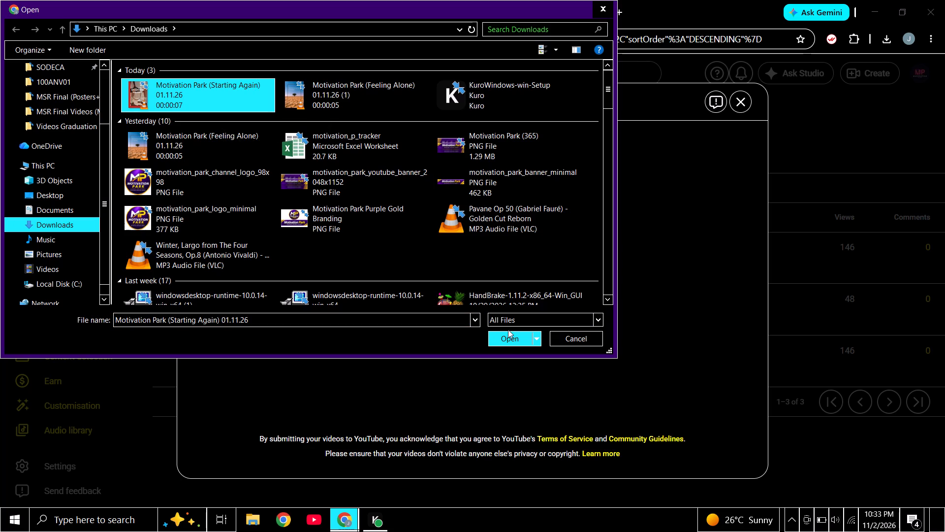
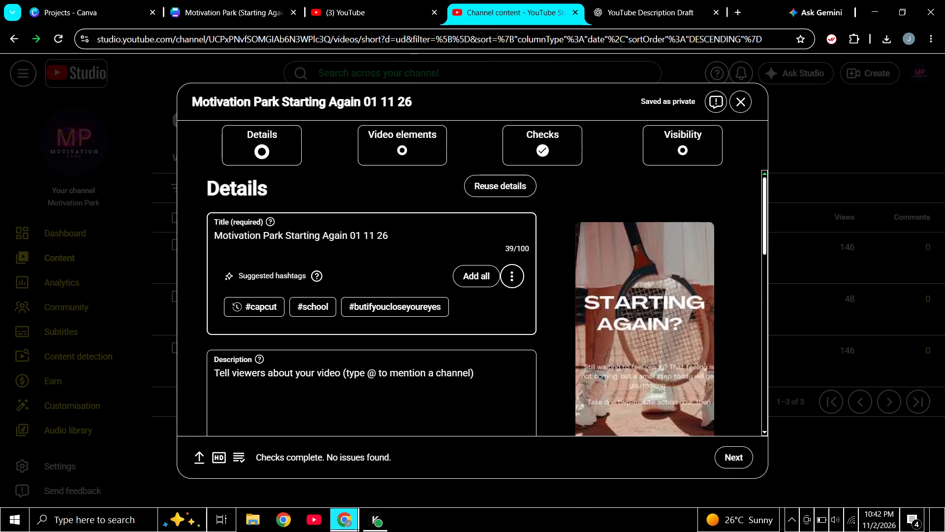
{"action": "left_click_drag", "start_coordinate": [219, 372], "coordinate": [364, 372]}
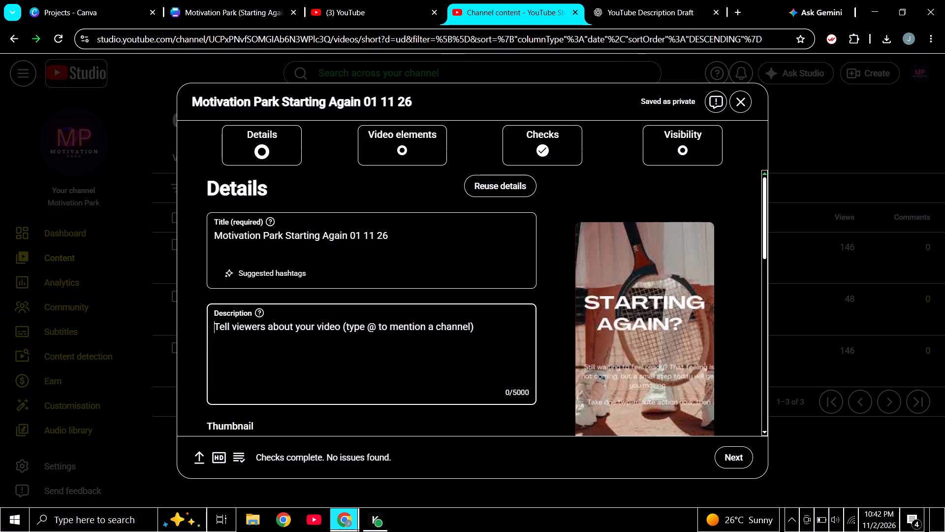
{"action": "key", "text": "ctrl+v"}
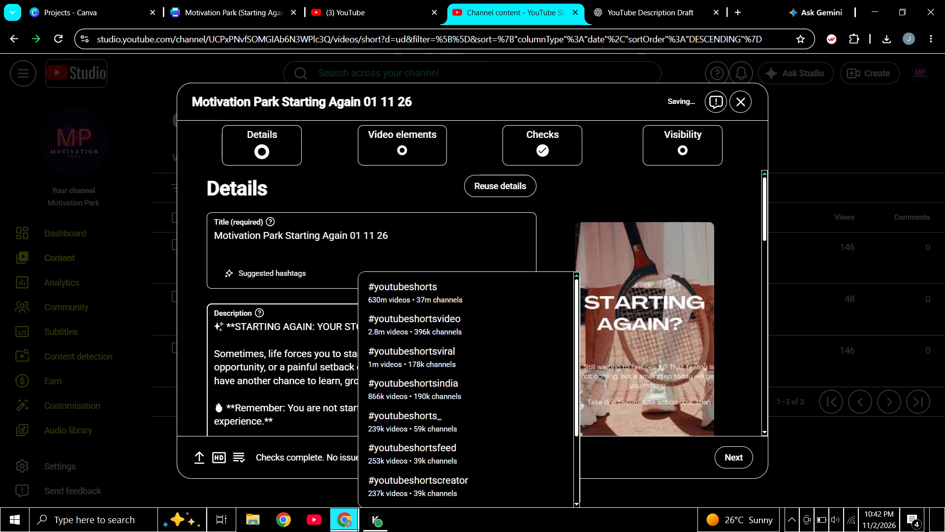
{"action": "left_click", "coordinate": [270, 344]}
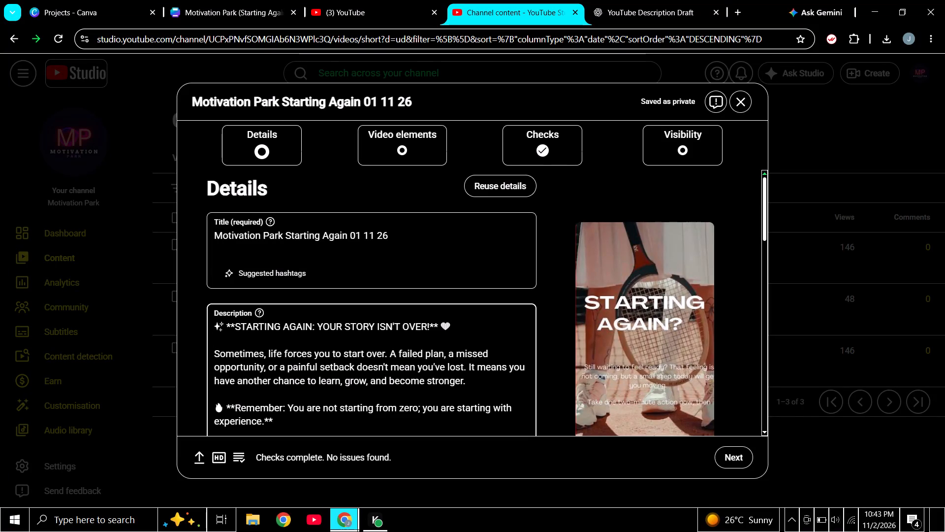
Cut the heading line "STARTING AGAIN: YOUR STORY ISN'T OVER!" out of the description and remove one blank line left behind.
{"action": "left_click_drag", "start_coordinate": [450, 326], "coordinate": [242, 309]}
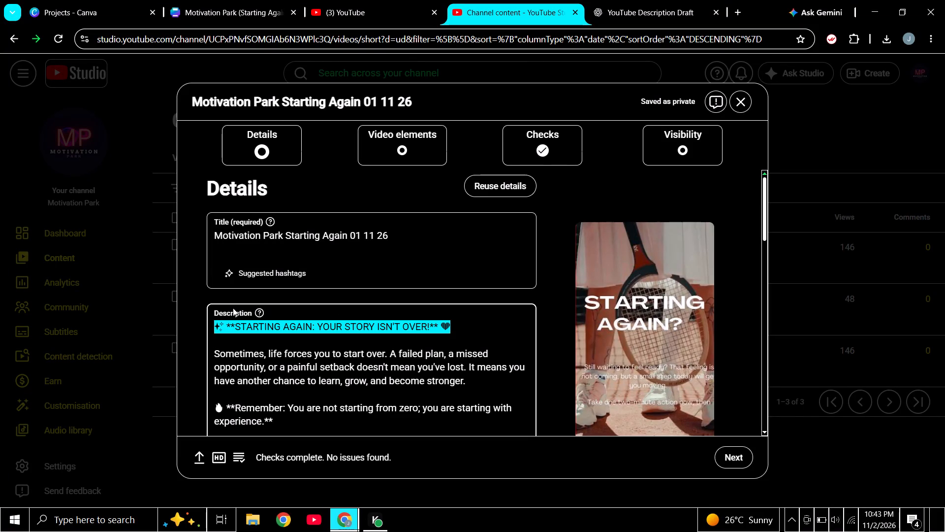
{"action": "key", "text": "ctrl+x"}
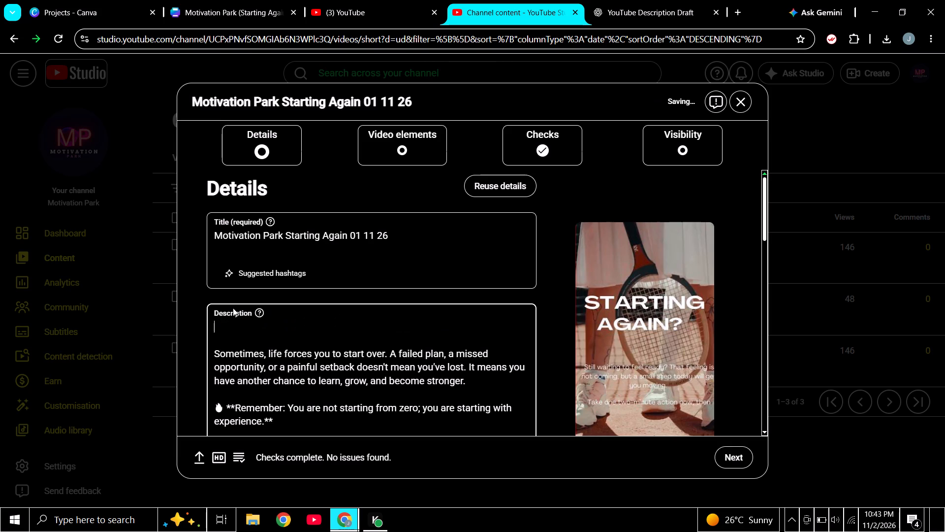
{"action": "key", "text": "Down"}
{"action": "key", "text": "BackSpace"}
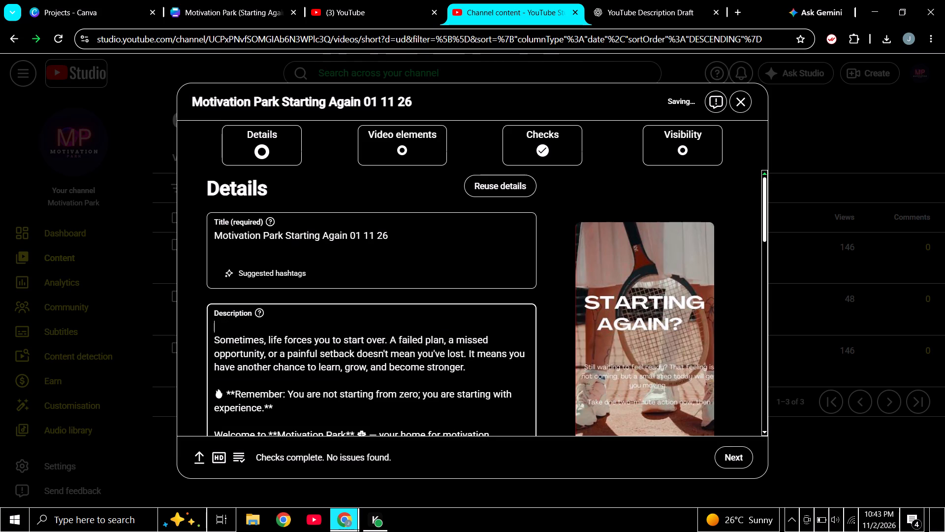
Replace the Short's title with the cut heading, stripped of emojis and asterisks to read "STARTING AGAIN: YOUR STORY ISN'T OVER!".
{"action": "left_click_drag", "start_coordinate": [214, 236], "coordinate": [451, 236]}
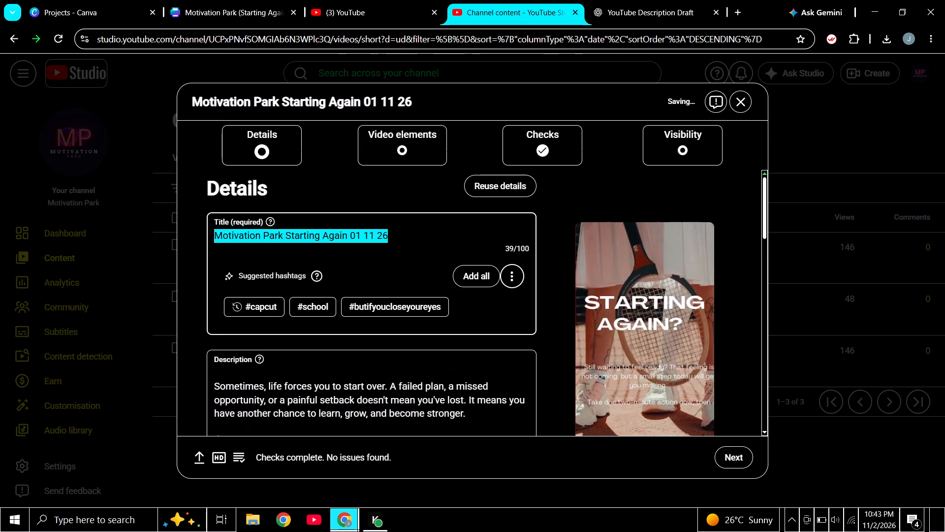
{"action": "key", "text": "ctrl+v"}
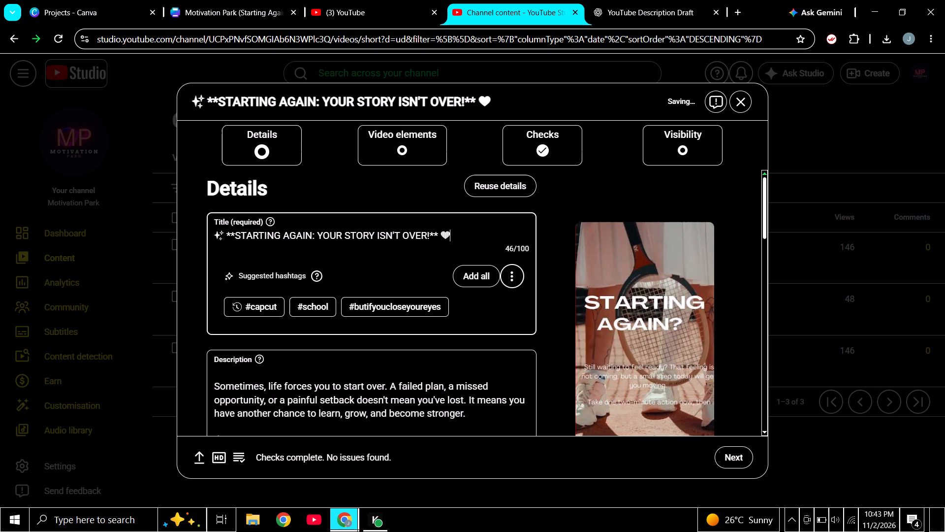
{"action": "key", "text": "BackSpace"}
{"action": "key", "text": "BackSpace"}
{"action": "key", "text": "BackSpace"}
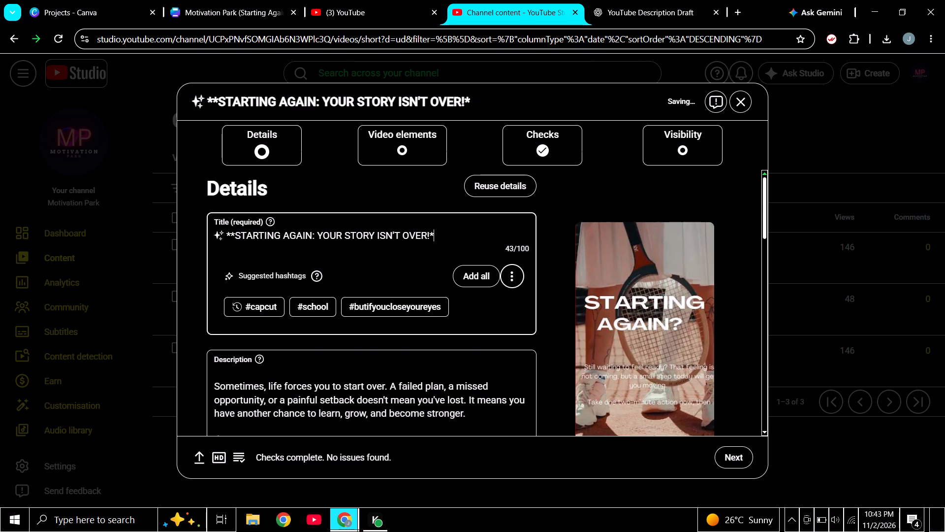
{"action": "key", "text": "BackSpace"}
{"action": "left_click", "coordinate": [238, 238]}
{"action": "key", "text": "BackSpace"}
{"action": "key", "text": "BackSpace"}
{"action": "key", "text": "BackSpace"}
{"action": "key", "text": "BackSpace"}
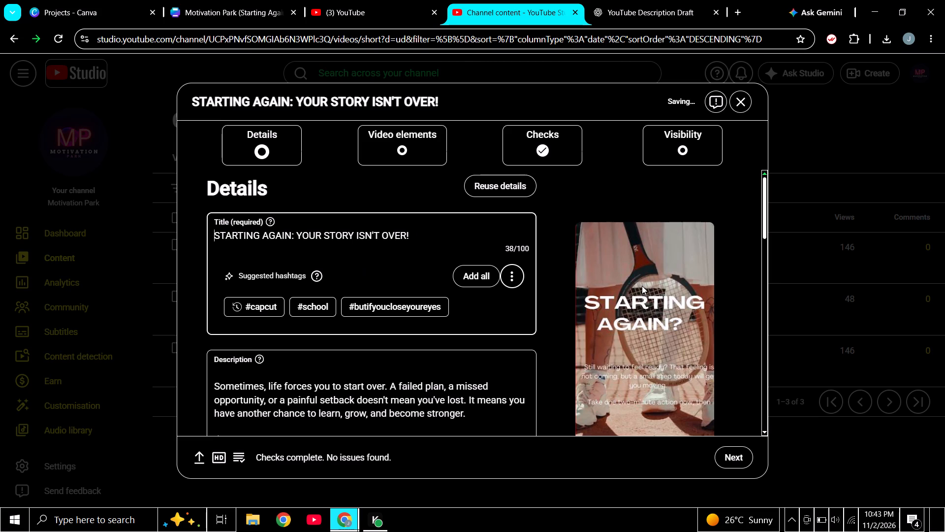
Look over the rest of the description and play a few seconds of the Short's preview, pausing it partway.
{"action": "scroll", "coordinate": [642, 286], "scroll_direction": "down", "scroll_amount": 1}
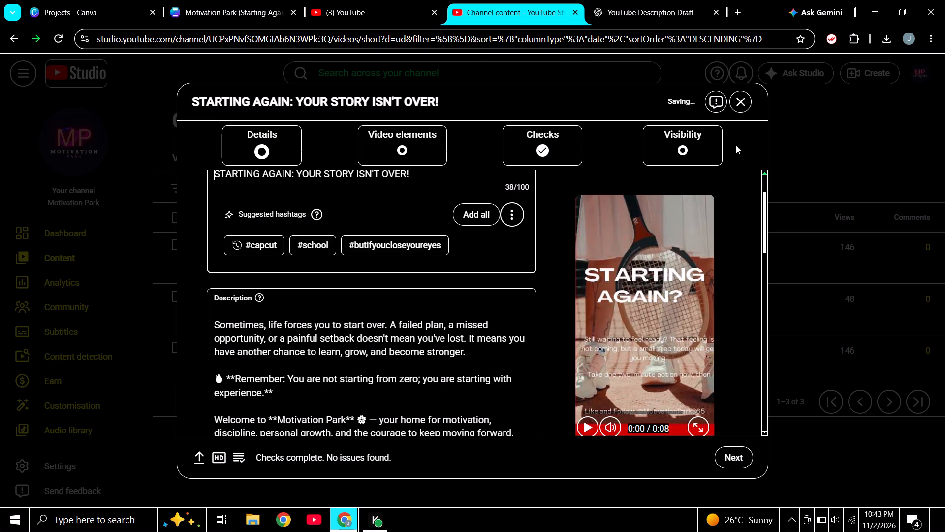
{"action": "left_click_drag", "start_coordinate": [764, 223], "coordinate": [763, 264]}
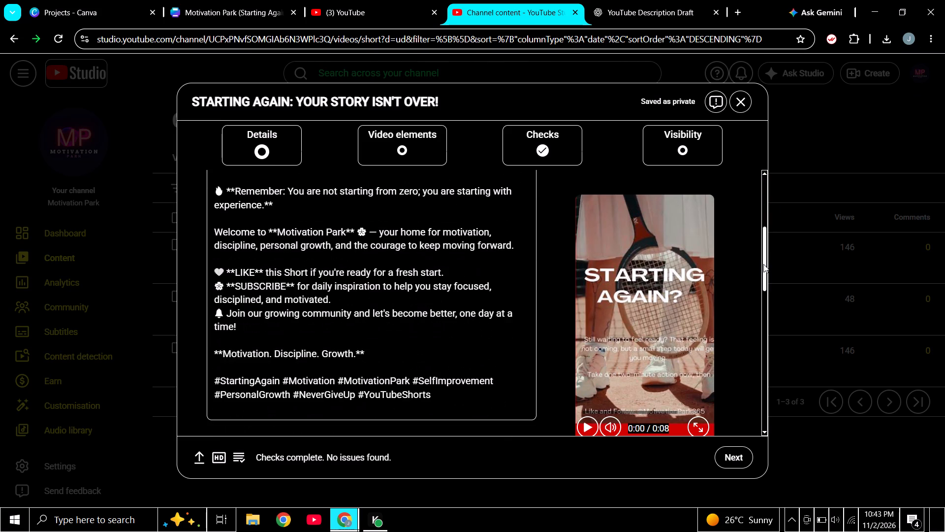
{"action": "left_click_drag", "start_coordinate": [763, 264], "coordinate": [764, 264]}
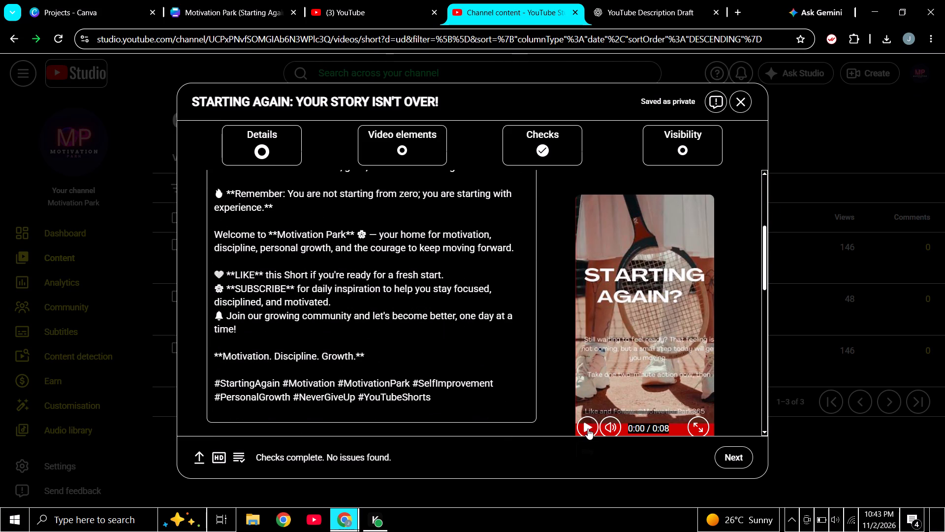
{"action": "left_click", "coordinate": [586, 429]}
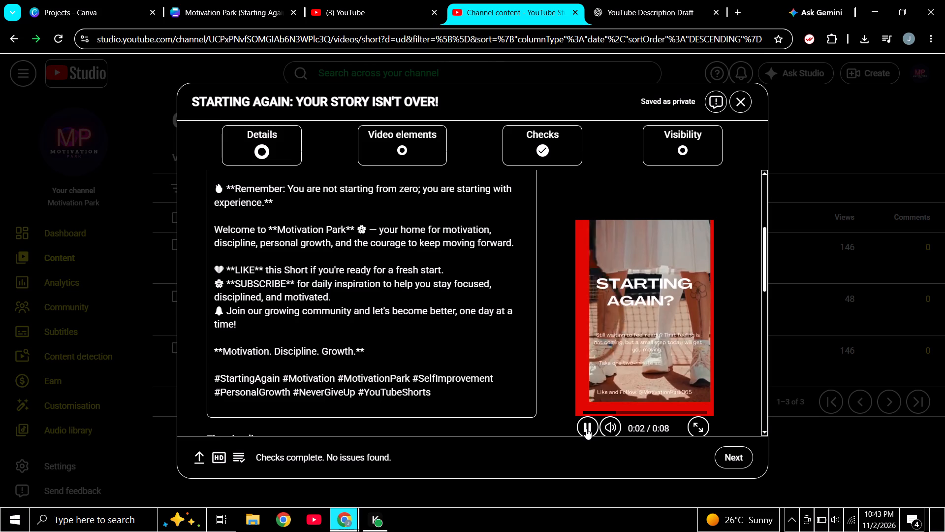
{"action": "left_click", "coordinate": [586, 429]}
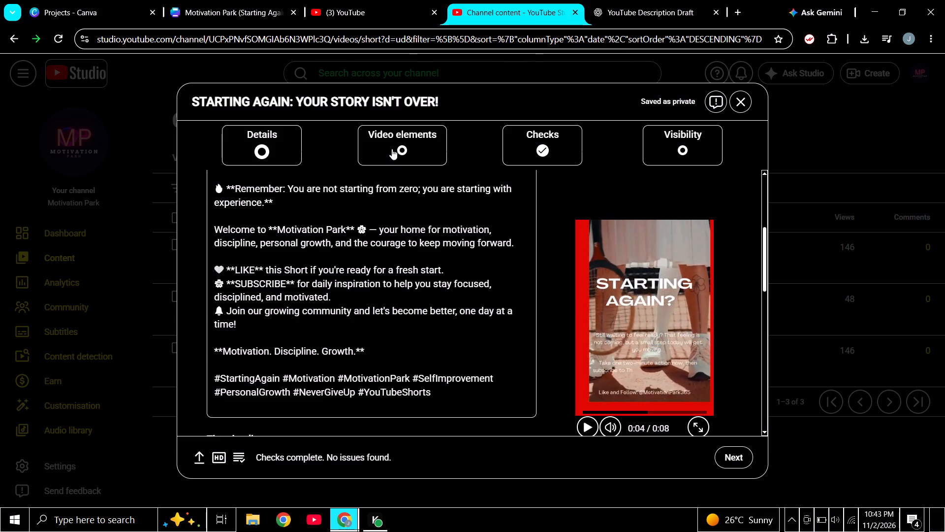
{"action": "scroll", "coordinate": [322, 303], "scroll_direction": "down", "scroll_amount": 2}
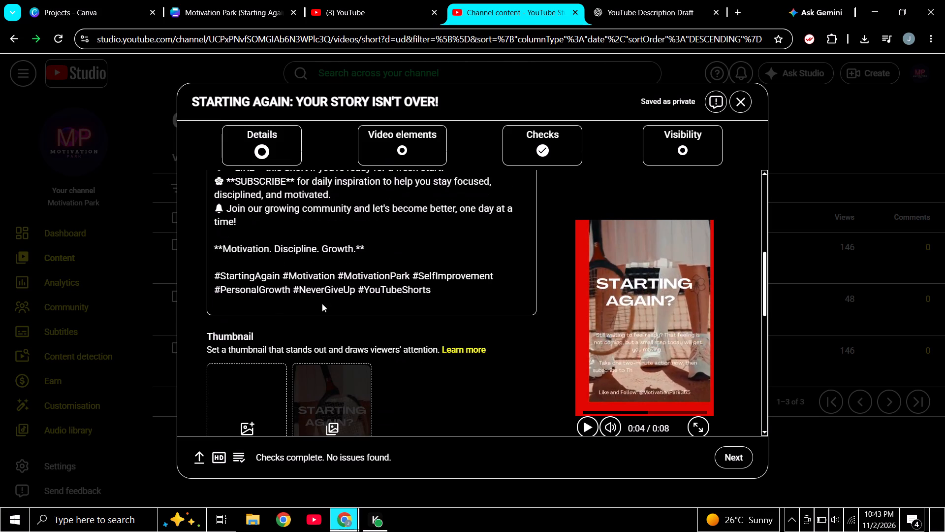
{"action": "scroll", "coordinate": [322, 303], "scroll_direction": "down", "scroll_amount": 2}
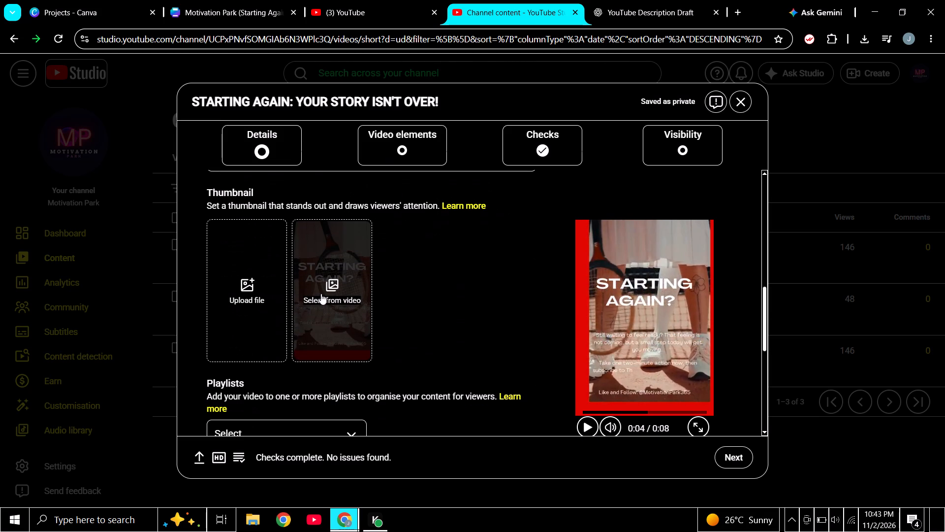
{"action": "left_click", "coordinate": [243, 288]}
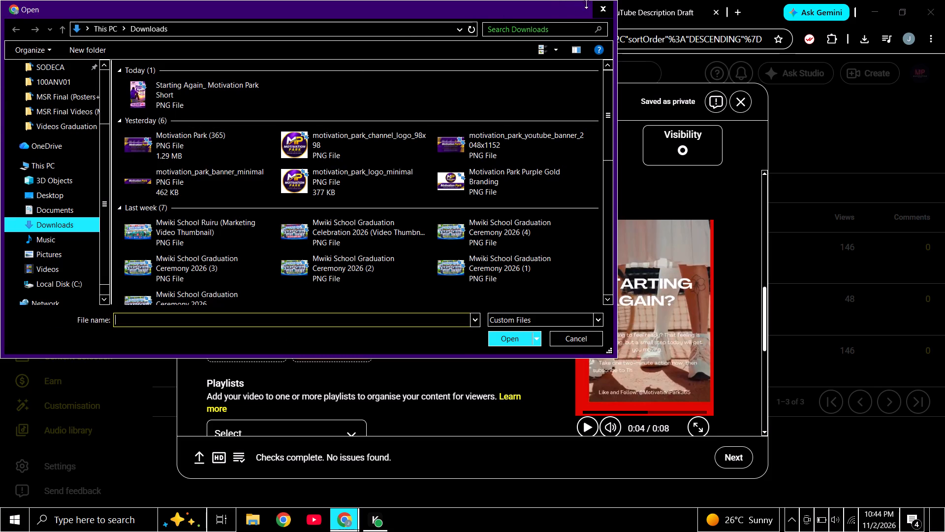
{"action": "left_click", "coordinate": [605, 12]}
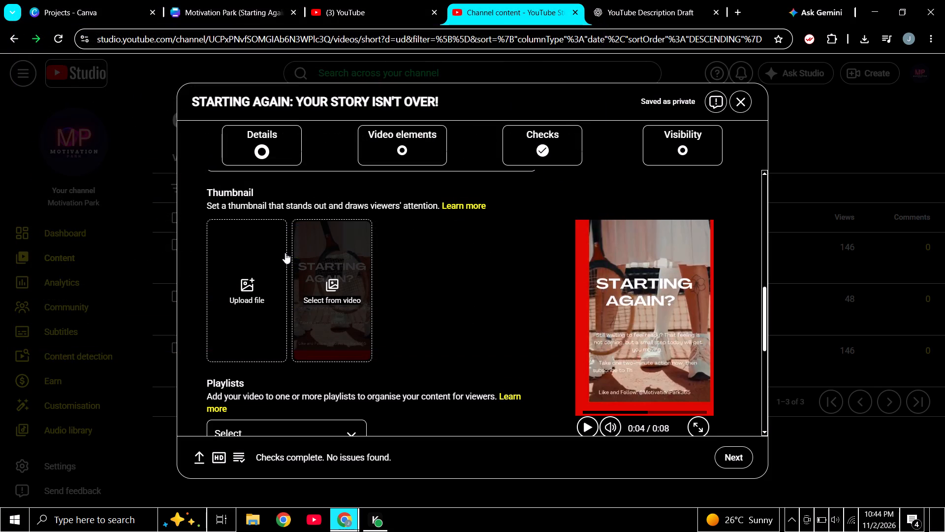
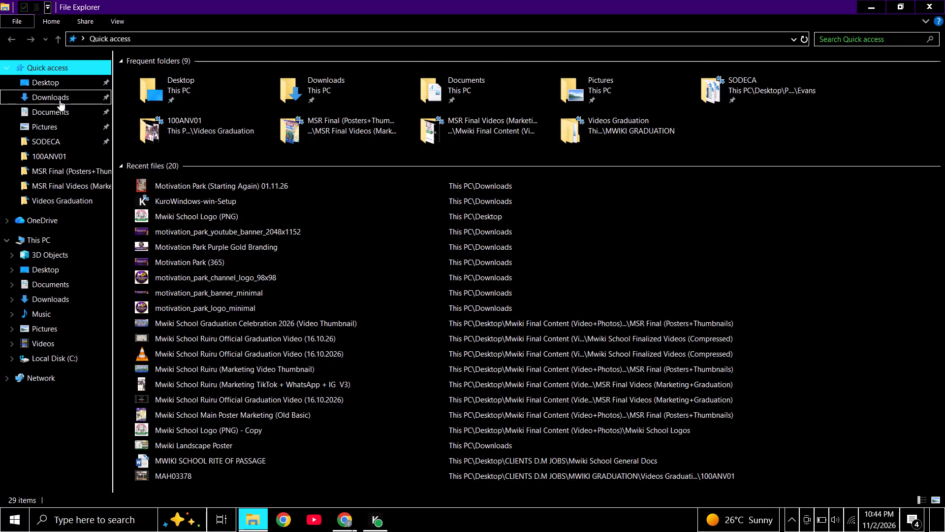
In the Downloads folder, rename the Starting Again thumbnail image as "Starting Again_Your Story Isn't Over Yet.".
{"action": "left_click", "coordinate": [60, 100]}
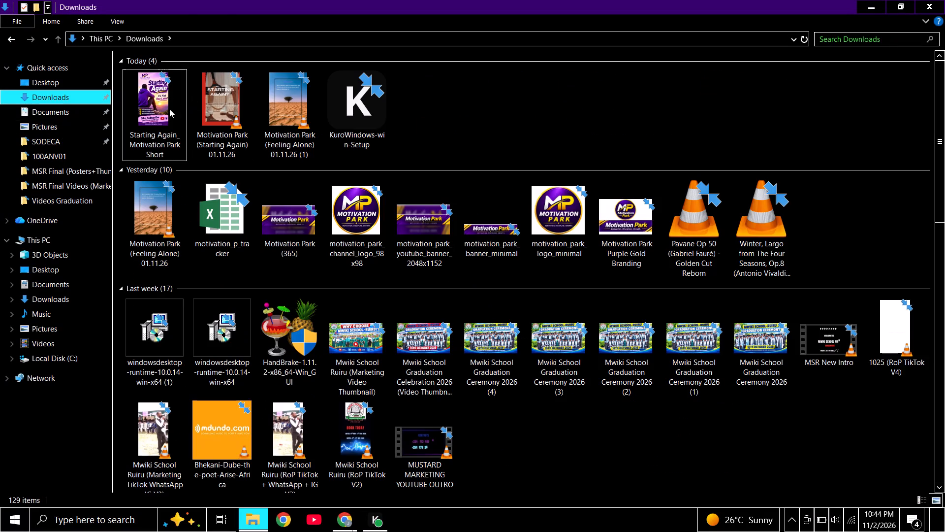
{"action": "left_click", "coordinate": [169, 109]}
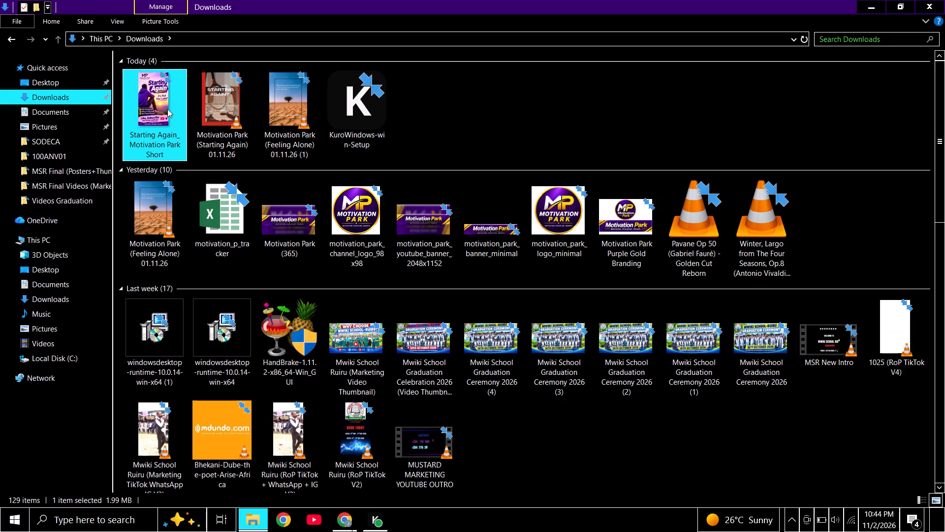
{"action": "right_click", "coordinate": [167, 109]}
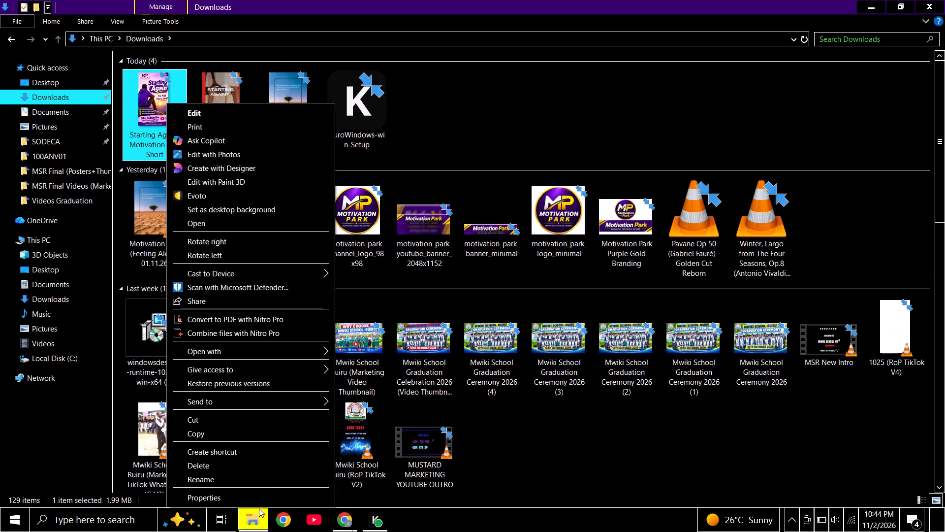
{"action": "left_click", "coordinate": [218, 478]}
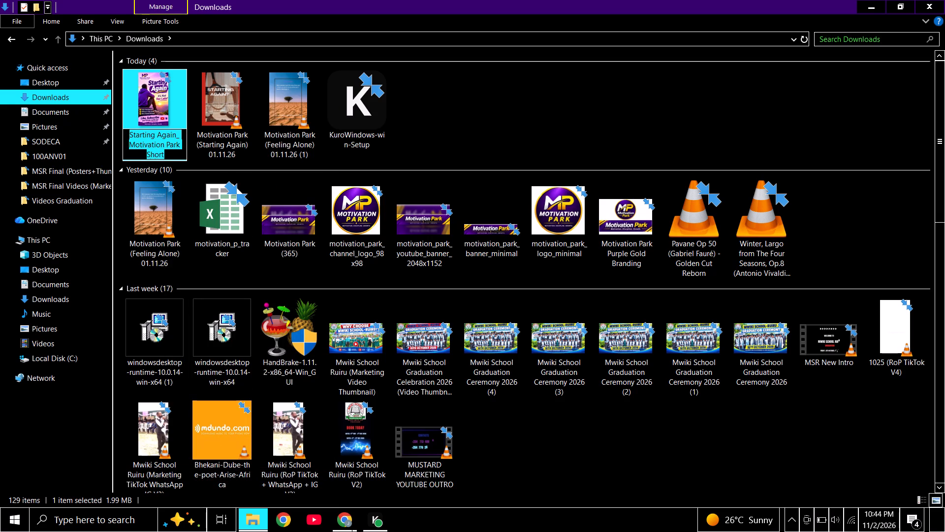
{"action": "left_click", "coordinate": [162, 152]}
{"action": "key", "text": "Right"}
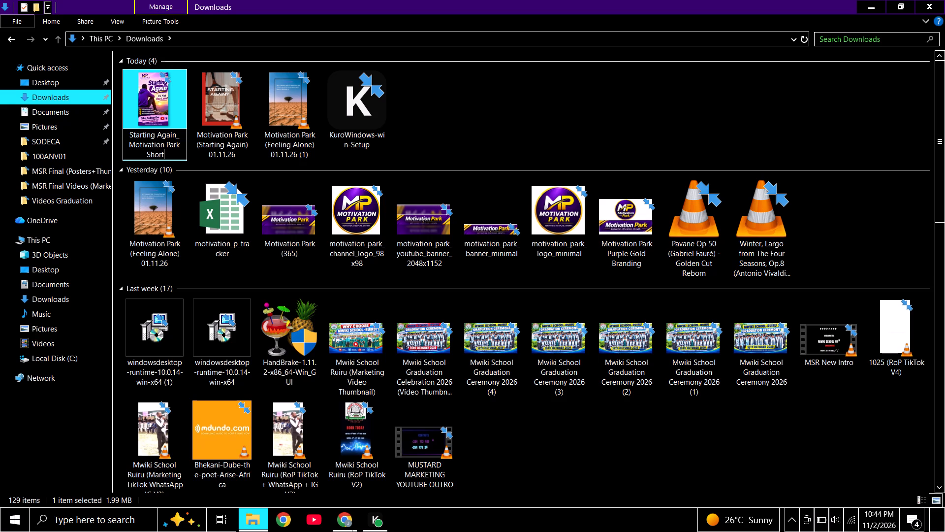
{"action": "key", "text": "BackSpace"}
{"action": "key", "text": "BackSpace"}
{"action": "key", "text": "BackSpace"}
{"action": "key", "text": "BackSpace"}
{"action": "key", "text": "BackSpace"}
{"action": "key", "text": "BackSpace"}
{"action": "key", "text": "BackSpace"}
{"action": "key", "text": "BackSpace"}
{"action": "key", "text": "BackSpace"}
{"action": "key", "text": "BackSpace"}
{"action": "key", "text": "BackSpace"}
{"action": "key", "text": "BackSpace"}
{"action": "key", "text": "BackSpace"}
{"action": "key", "text": "BackSpace"}
{"action": "key", "text": "BackSpace"}
{"action": "key", "text": "BackSpace"}
{"action": "key", "text": "BackSpace"}
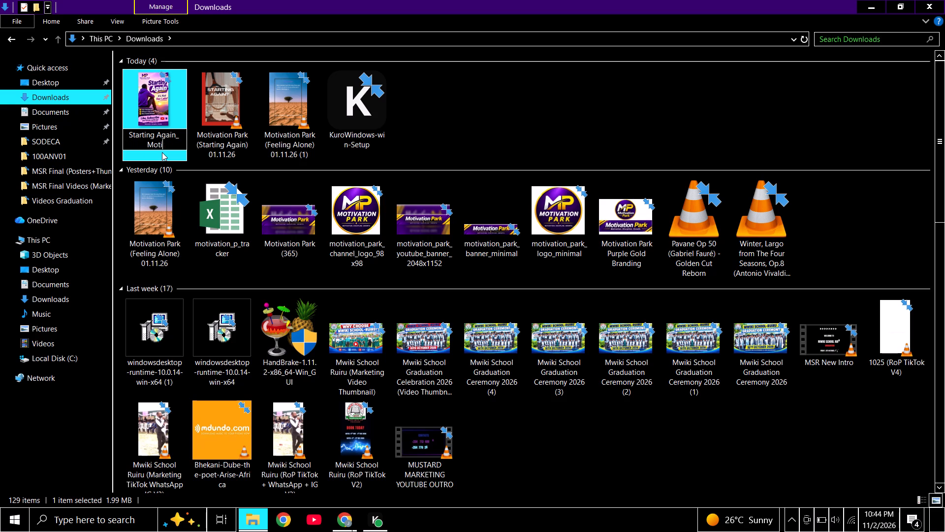
{"action": "key", "text": "BackSpace"}
{"action": "key", "text": "BackSpace"}
{"action": "key", "text": "BackSpace"}
{"action": "key", "text": "BackSpace"}
{"action": "key", "text": "BackSpace"}
{"action": "key", "text": "BackSpace"}
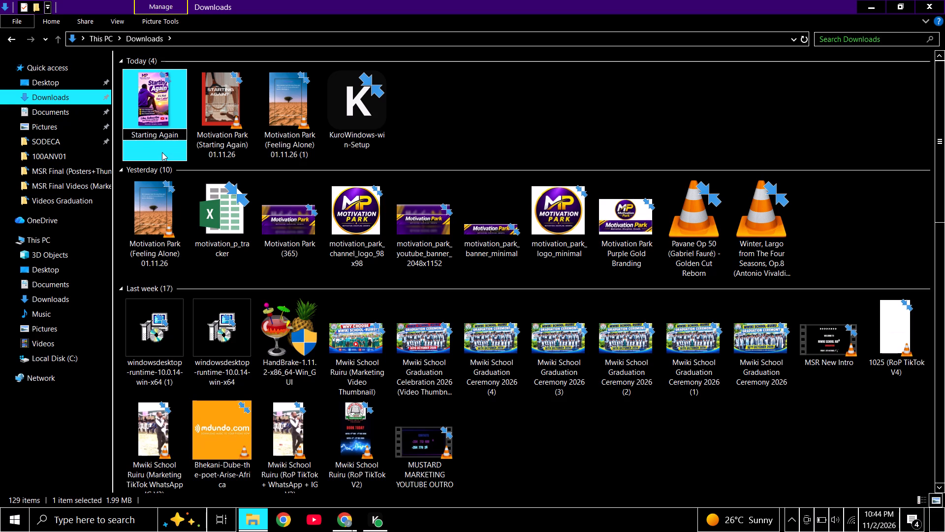
{"action": "key", "text": "shift+colon"}
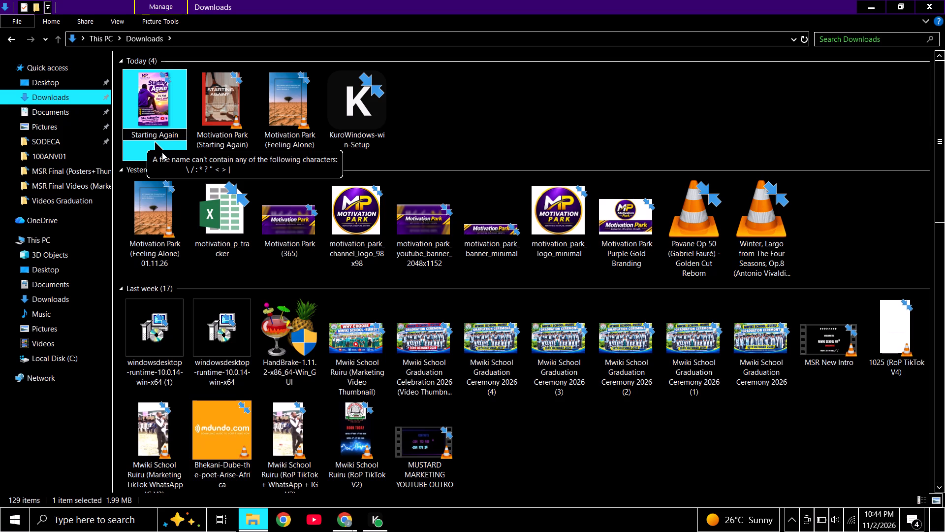
{"action": "key", "text": "shift+colon"}
{"action": "key", "text": "shift+underscore"}
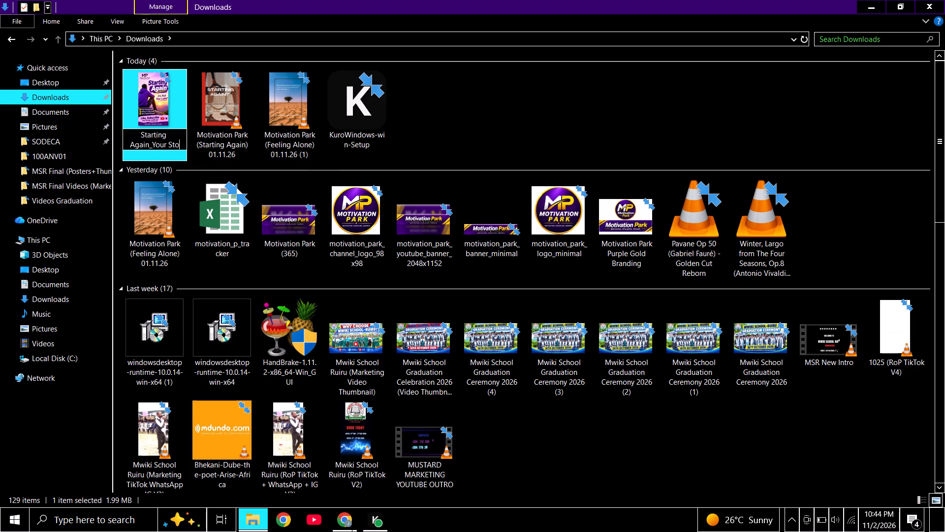
{"action": "type", "text": "sn"}
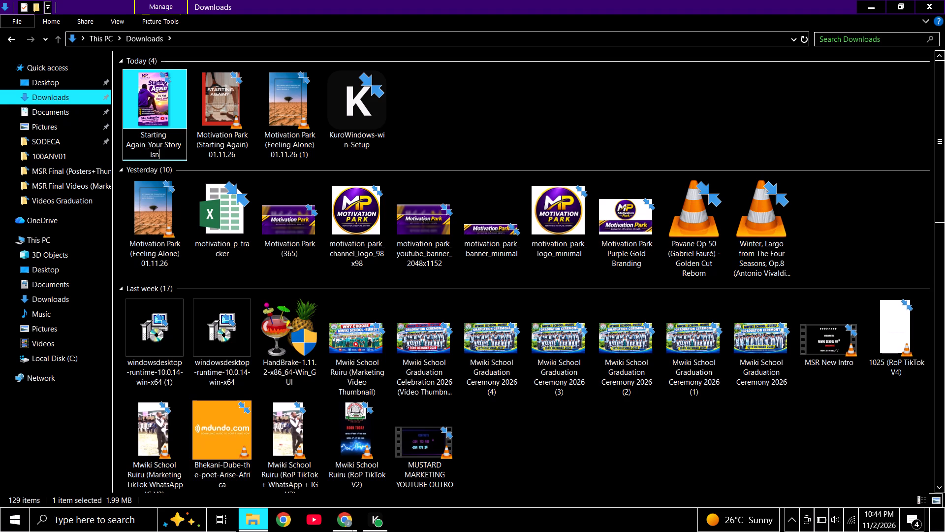
{"action": "type", "text": "'t"}
{"action": "key", "text": "space"}
{"action": "key", "text": "period"}
{"action": "left_click", "coordinate": [506, 110]}
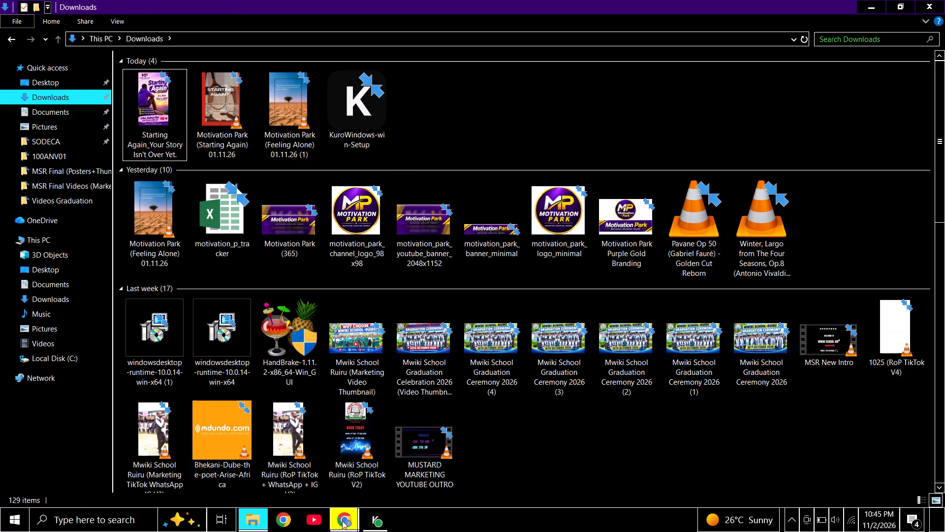
Switch back to YouTube Studio and upload "Starting Again_Your Story Isn't Over Yet." from Downloads as the Short's thumbnail.
{"action": "left_click", "coordinate": [377, 474]}
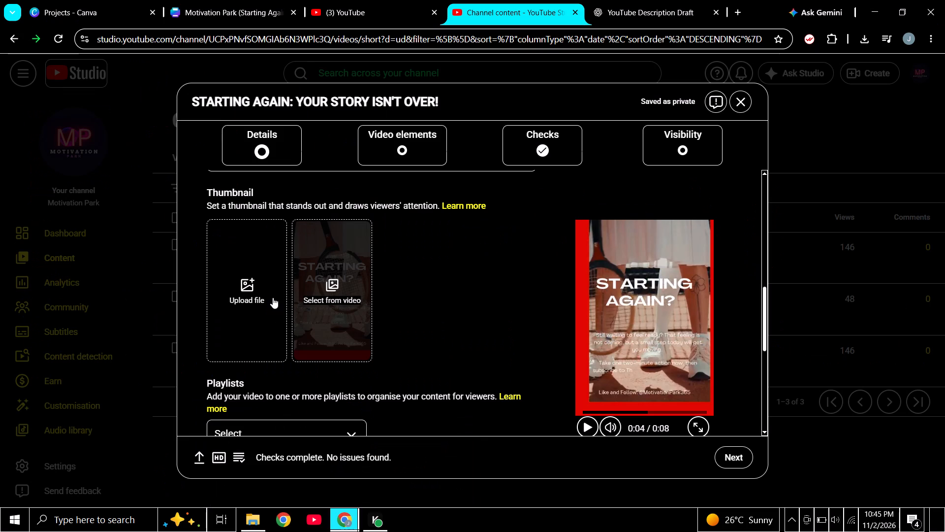
{"action": "left_click", "coordinate": [251, 285]}
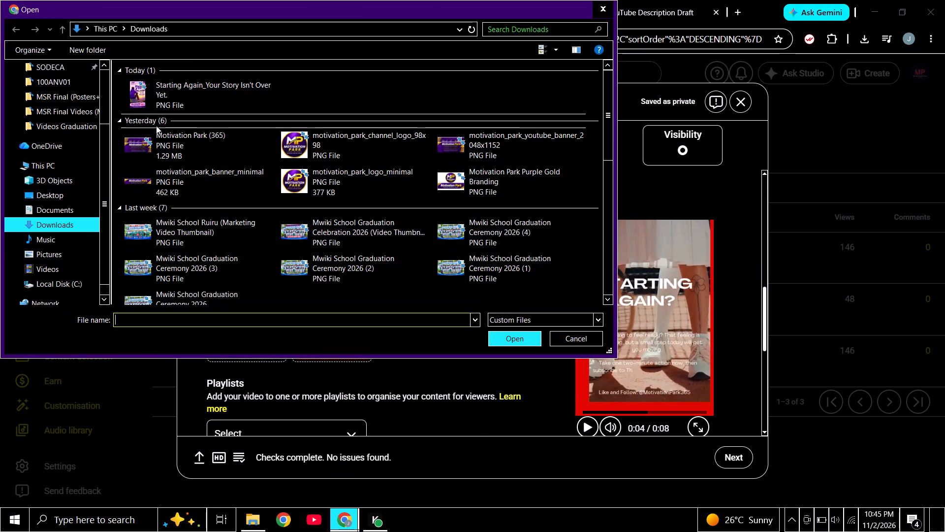
{"action": "left_click", "coordinate": [169, 96]}
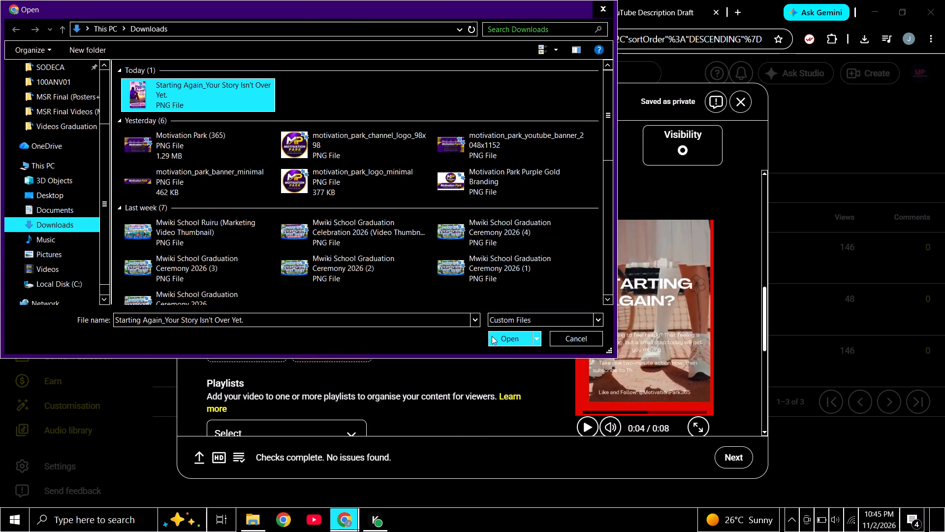
{"action": "left_click", "coordinate": [499, 335]}
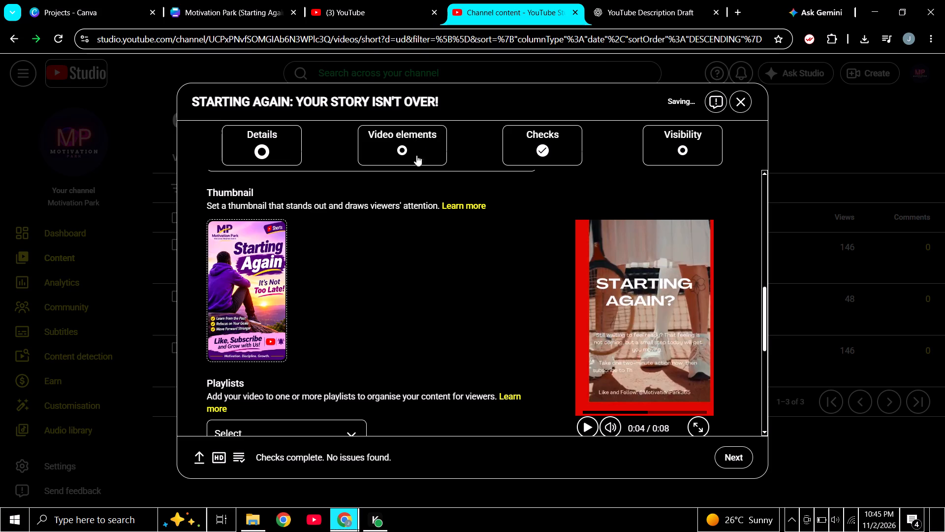
Create a public playlist titled "Motivation Park (Shorts)" and add the Starting Again Short to it.
{"action": "scroll", "coordinate": [429, 294], "scroll_direction": "down", "scroll_amount": 2}
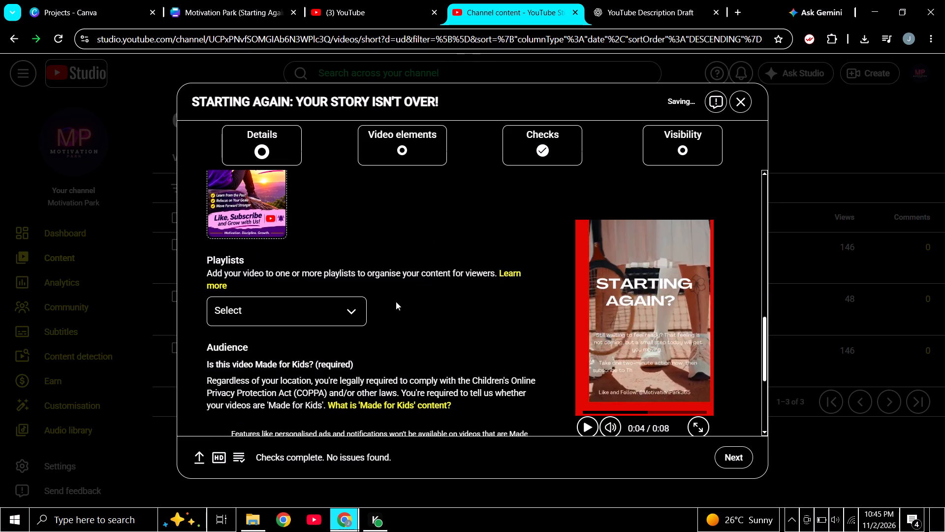
{"action": "left_click", "coordinate": [351, 310]}
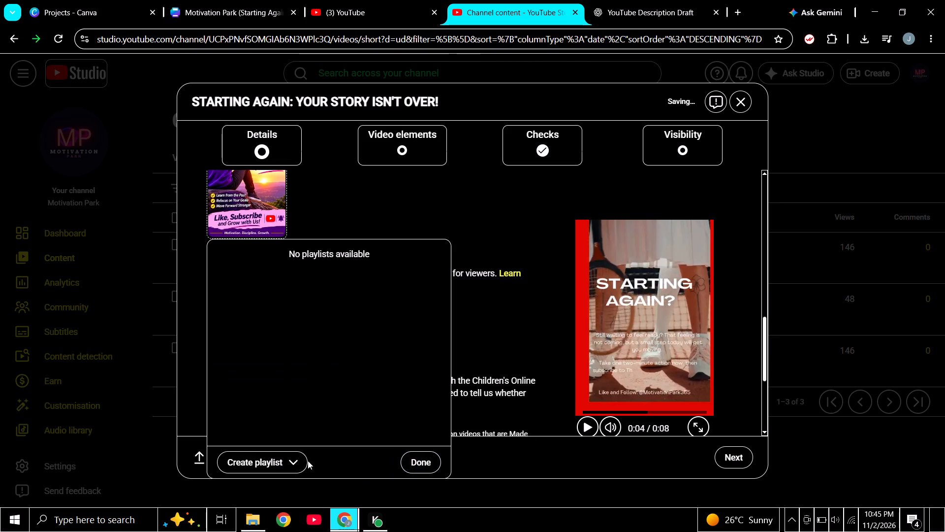
{"action": "left_click", "coordinate": [288, 459]}
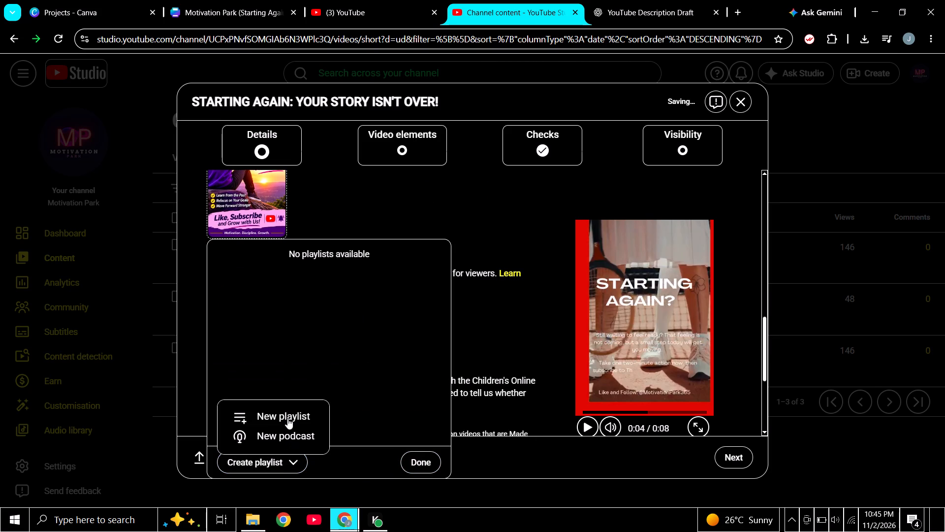
{"action": "left_click", "coordinate": [285, 413]}
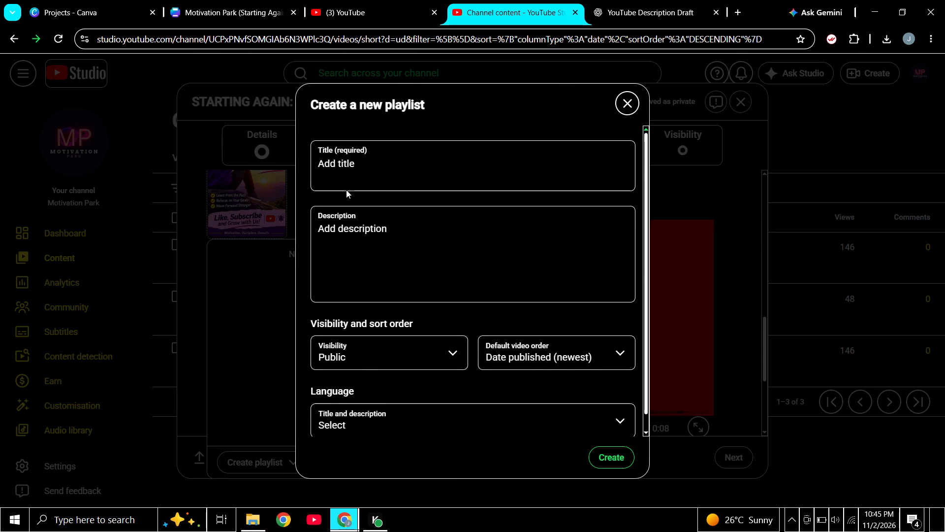
{"action": "left_click", "coordinate": [350, 159]}
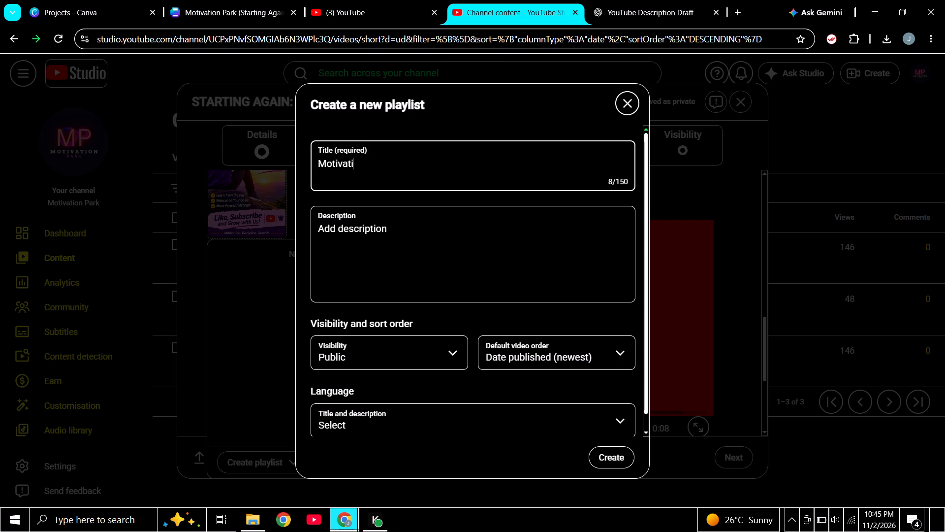
{"action": "type", "text": "ar"}
{"action": "type", "text": "k"}
{"action": "key", "text": "space"}
{"action": "key", "text": "t"}
{"action": "key", "text": "BackSpace"}
{"action": "key", "text": "i"}
{"action": "key", "text": "BackSpace"}
{"action": "key", "text": "BackSpace"}
{"action": "key", "text": "BackSpace"}
{"action": "key", "text": "BackSpace"}
{"action": "key", "text": "BackSpace"}
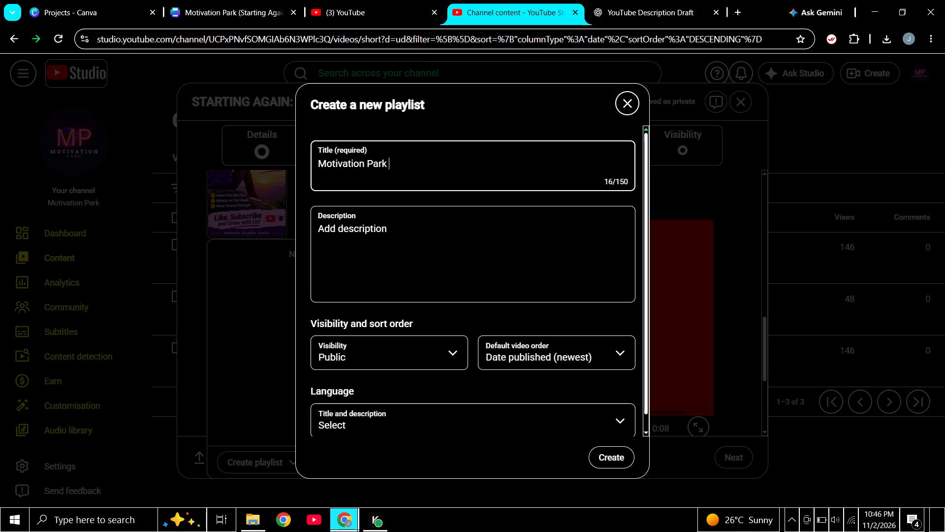
{"action": "type", "text": "orts"}
{"action": "key", "text": "0"}
{"action": "key", "text": "BackSpace"}
{"action": "key", "text": "shift+parenright"}
{"action": "left_click", "coordinate": [606, 454]}
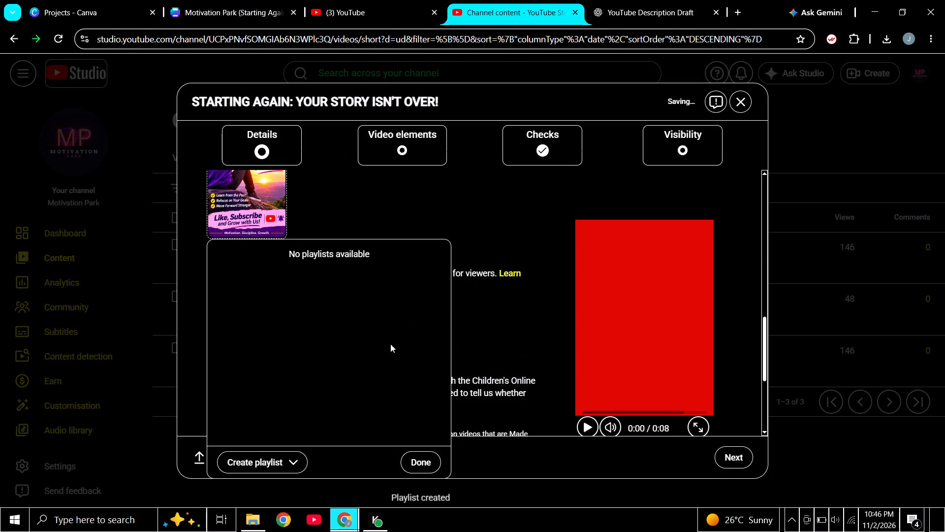
{"action": "left_click", "coordinate": [417, 462]}
Set the Short's audience to "No, it's not Made for Kids".
{"action": "scroll", "coordinate": [356, 330], "scroll_direction": "down", "scroll_amount": 3}
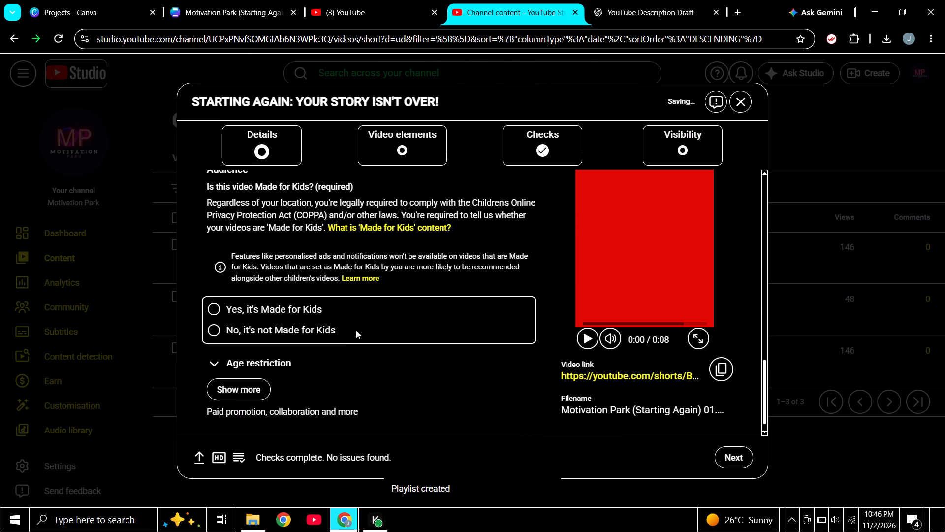
{"action": "left_click", "coordinate": [212, 322]}
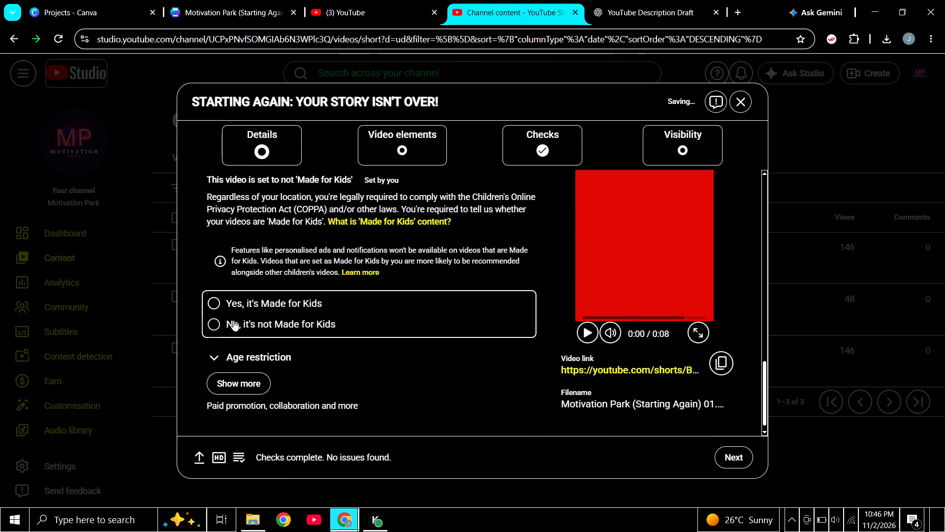
{"action": "scroll", "coordinate": [355, 304], "scroll_direction": "down", "scroll_amount": 2}
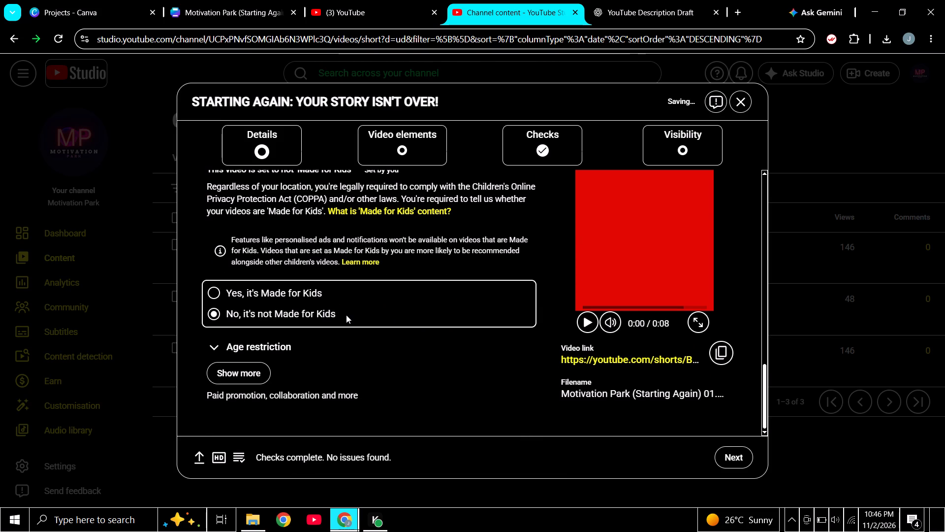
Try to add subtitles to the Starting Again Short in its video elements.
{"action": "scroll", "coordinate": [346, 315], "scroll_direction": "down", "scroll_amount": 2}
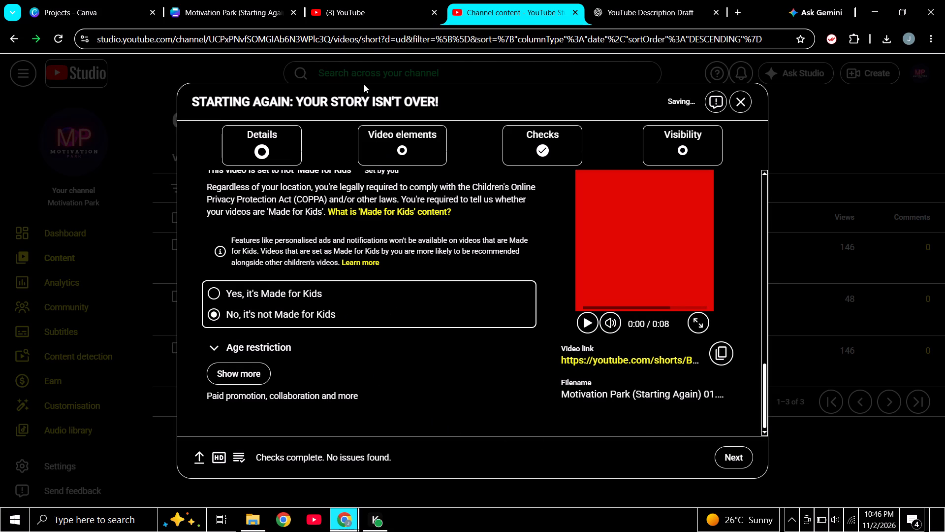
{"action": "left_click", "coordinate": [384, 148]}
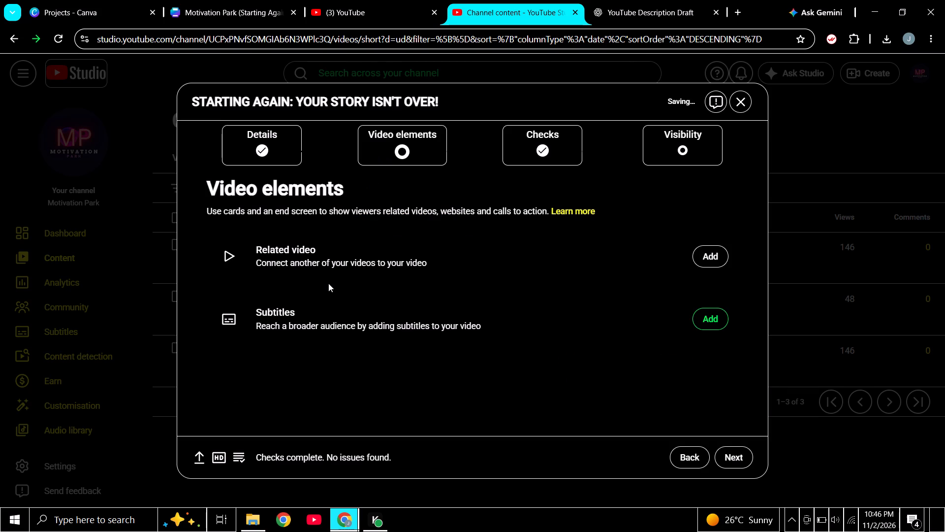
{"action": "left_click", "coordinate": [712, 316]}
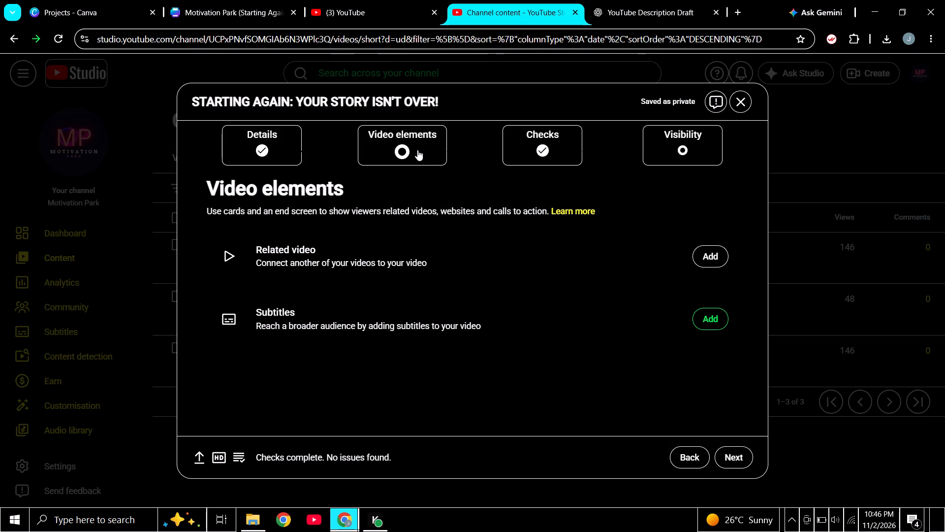
Continue past the checks, set the Starting Again Short's visibility to Private, and save it.
{"action": "left_click", "coordinate": [733, 456]}
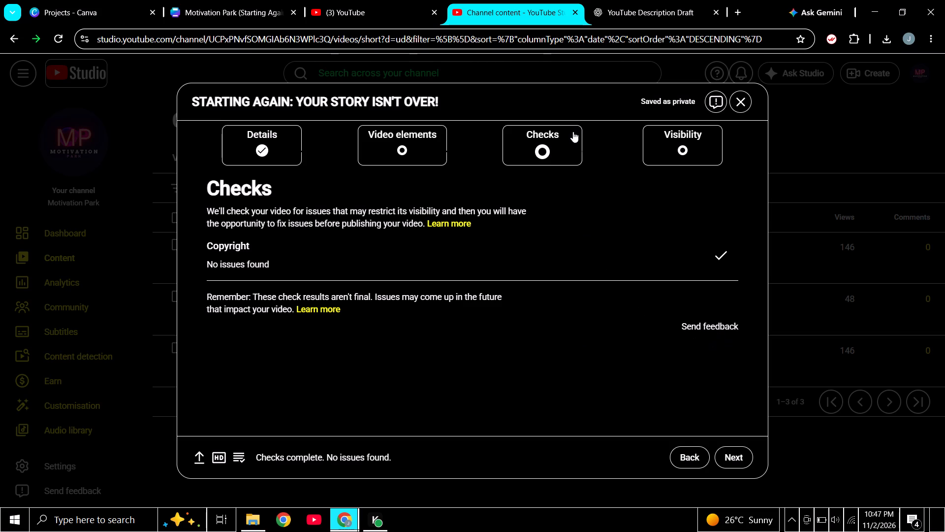
{"action": "double_click", "coordinate": [686, 147]}
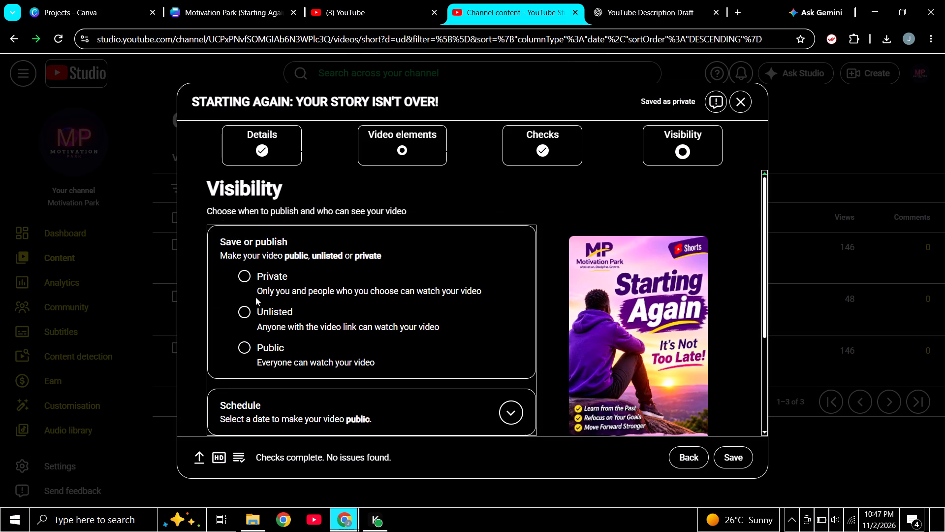
{"action": "left_click", "coordinate": [246, 272]}
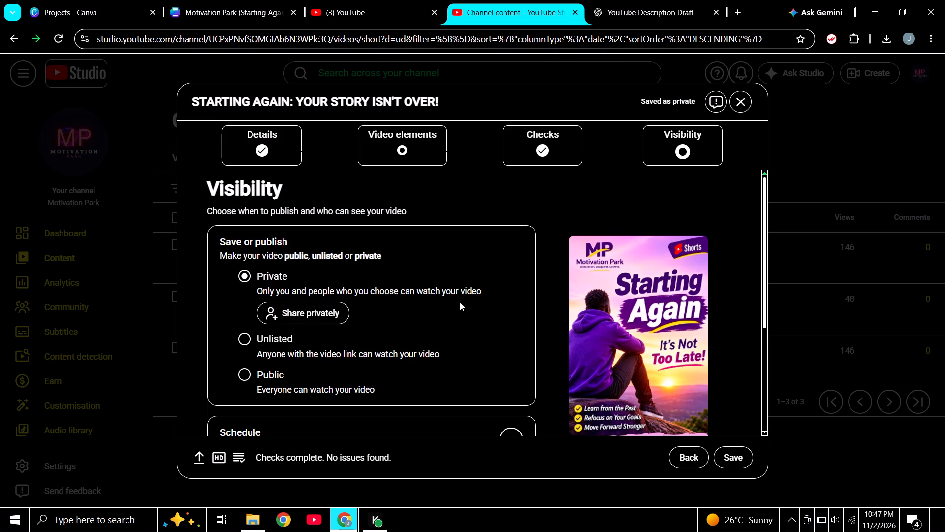
{"action": "scroll", "coordinate": [460, 302], "scroll_direction": "down", "scroll_amount": 2}
{"action": "scroll", "coordinate": [469, 261], "scroll_direction": "down", "scroll_amount": 2}
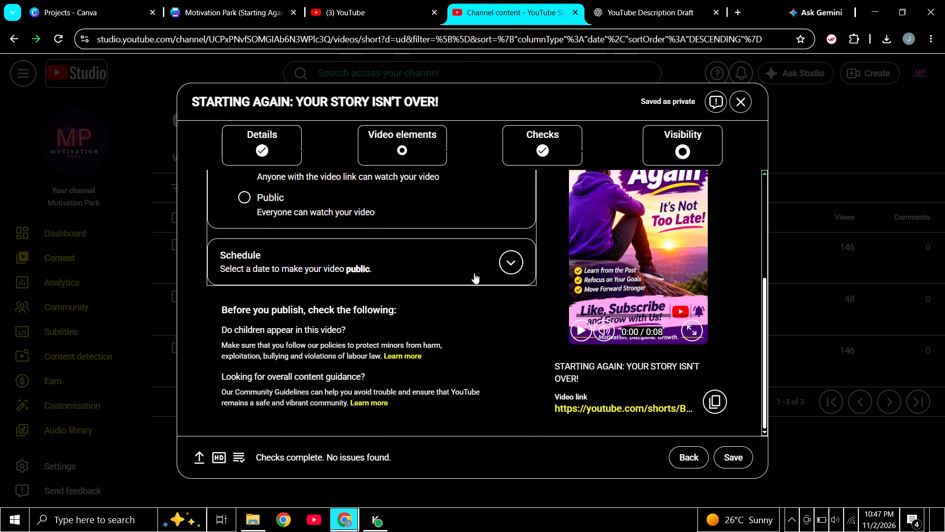
{"action": "scroll", "coordinate": [474, 273], "scroll_direction": "down", "scroll_amount": 3}
{"action": "scroll", "coordinate": [663, 222], "scroll_direction": "up", "scroll_amount": 5}
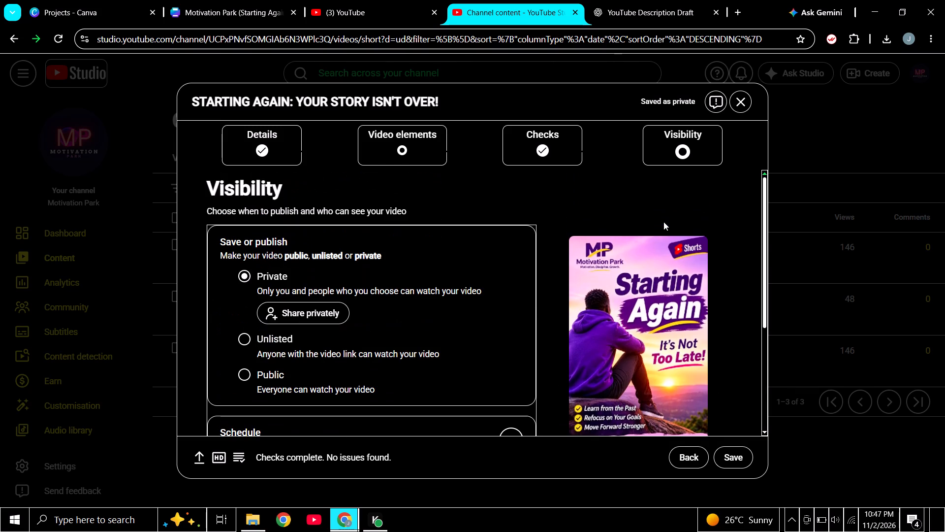
{"action": "scroll", "coordinate": [663, 222], "scroll_direction": "down", "scroll_amount": 3}
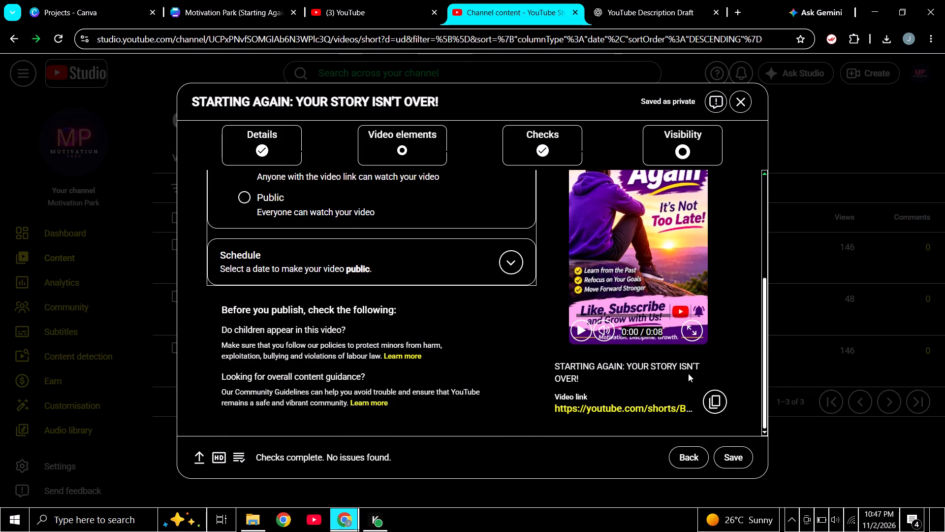
{"action": "left_click", "coordinate": [737, 458]}
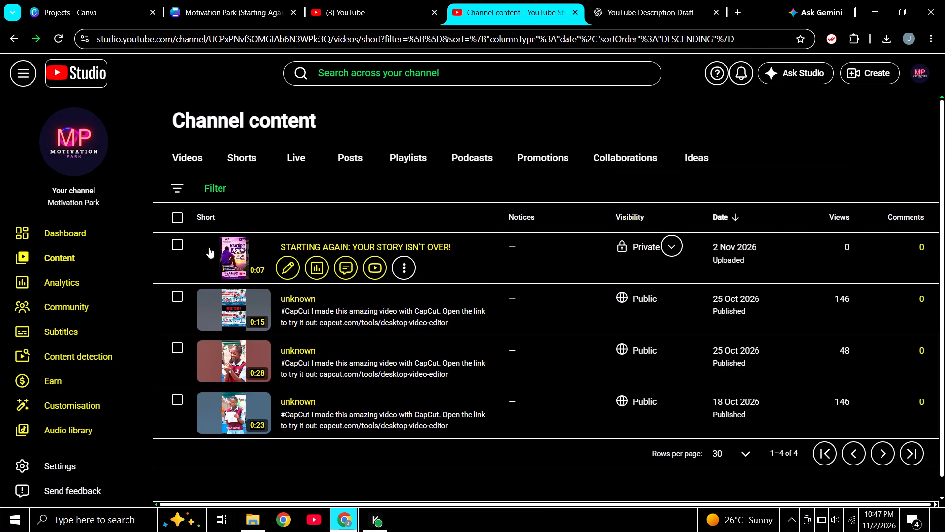
Open the video details of the "STARTING AGAIN: YOUR STORY ISN'T OVER!" Short from the channel content.
{"action": "left_click", "coordinate": [179, 242]}
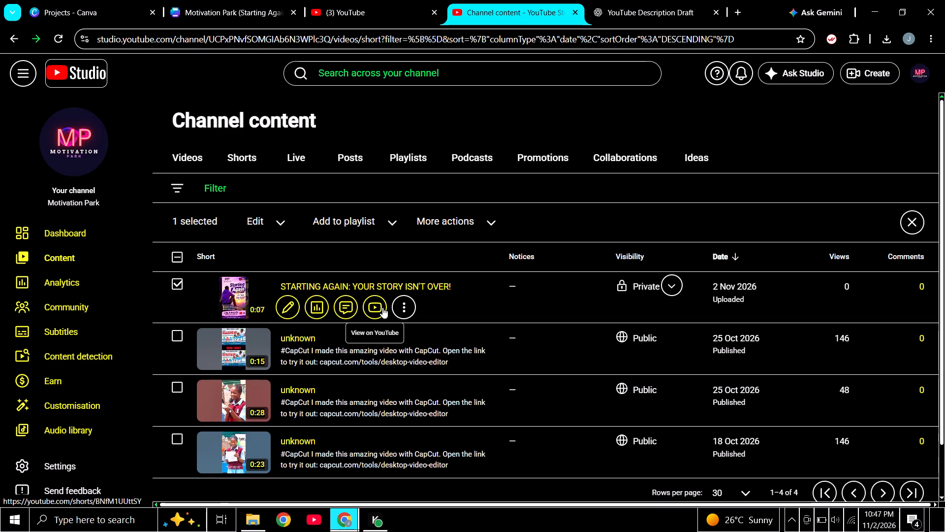
{"action": "left_click", "coordinate": [401, 305]}
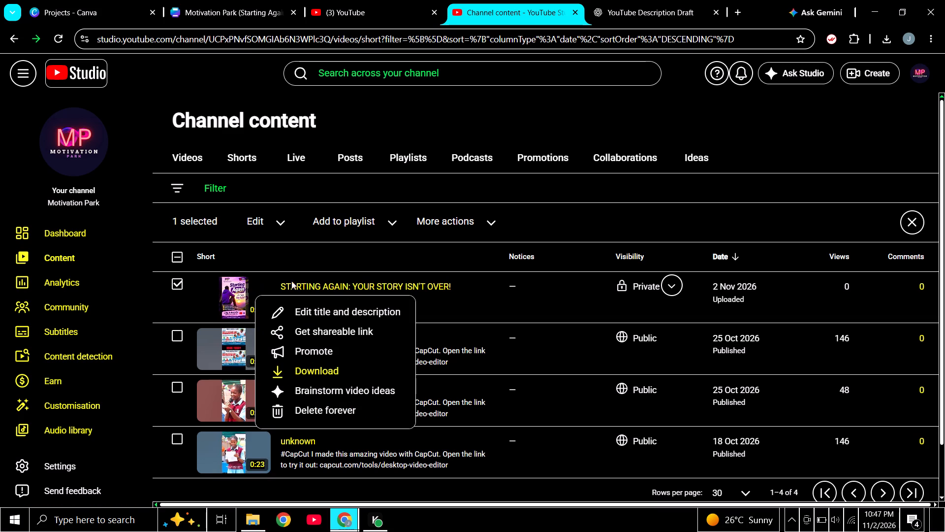
{"action": "left_click", "coordinate": [267, 273]}
{"action": "left_click", "coordinate": [289, 307]}
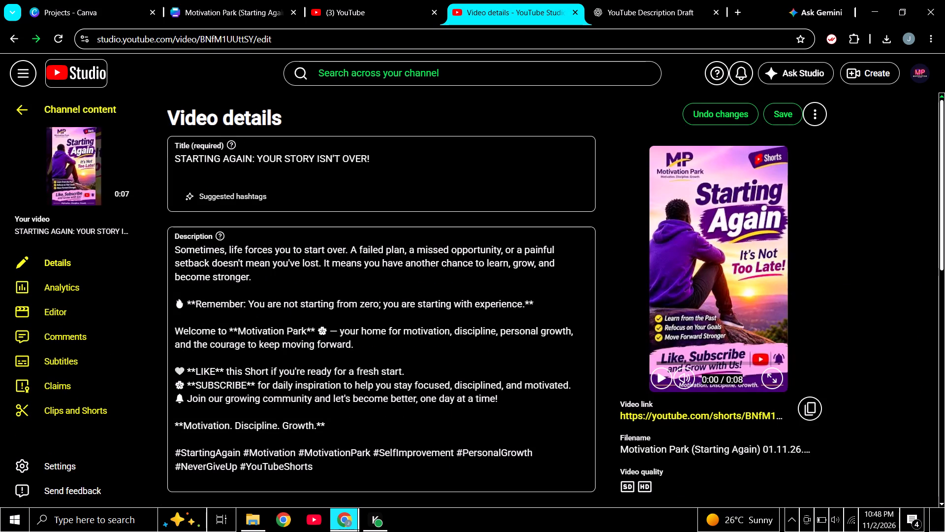
Review the Short's description, thumbnail, playlist and visibility settings on its details page.
{"action": "scroll", "coordinate": [339, 300], "scroll_direction": "down", "scroll_amount": 1}
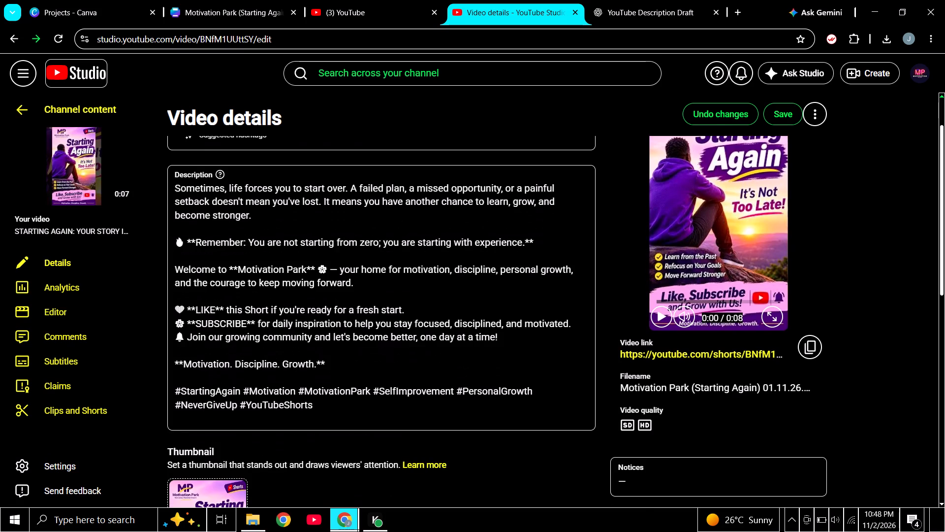
{"action": "scroll", "coordinate": [339, 300], "scroll_direction": "down", "scroll_amount": 1}
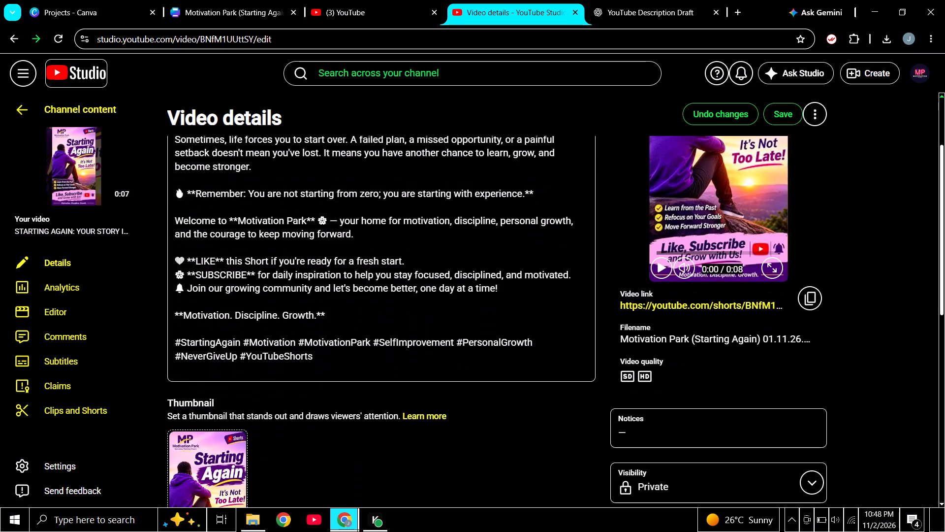
{"action": "scroll", "coordinate": [339, 300], "scroll_direction": "down", "scroll_amount": 2}
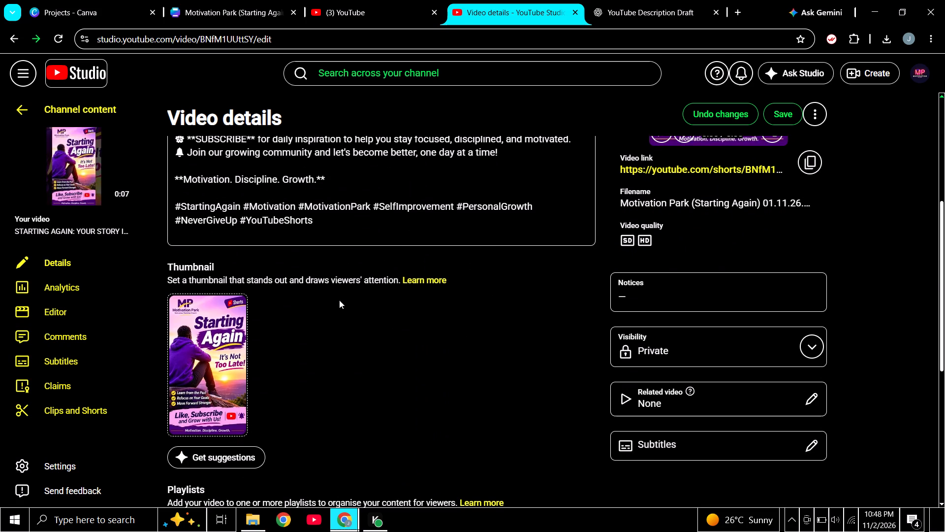
{"action": "scroll", "coordinate": [339, 300], "scroll_direction": "down", "scroll_amount": 1}
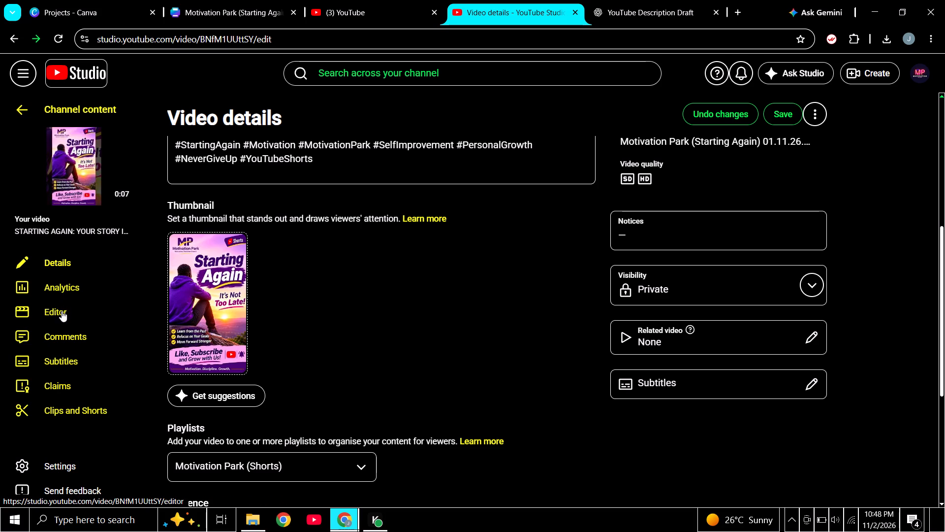
{"action": "scroll", "coordinate": [62, 311], "scroll_direction": "down", "scroll_amount": 3}
{"action": "scroll", "coordinate": [62, 312], "scroll_direction": "up", "scroll_amount": 14}
{"action": "scroll", "coordinate": [81, 283], "scroll_direction": "down", "scroll_amount": 9}
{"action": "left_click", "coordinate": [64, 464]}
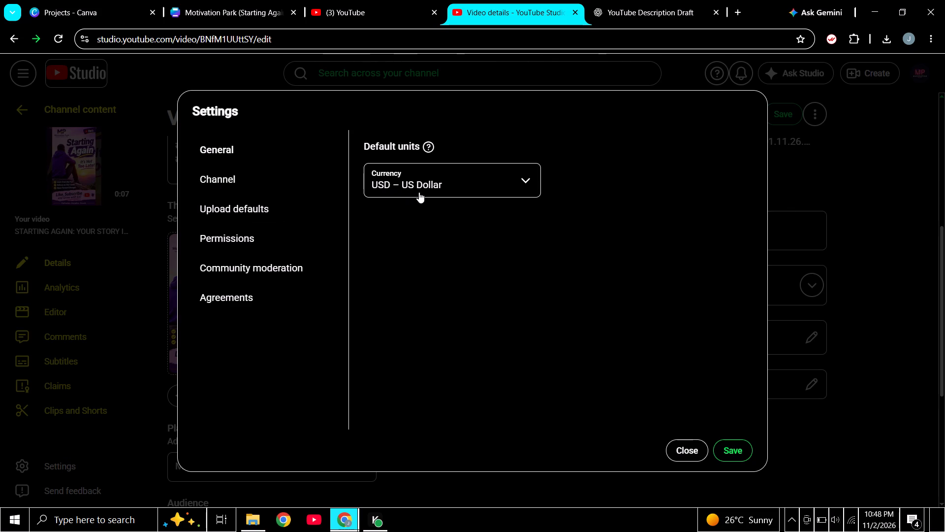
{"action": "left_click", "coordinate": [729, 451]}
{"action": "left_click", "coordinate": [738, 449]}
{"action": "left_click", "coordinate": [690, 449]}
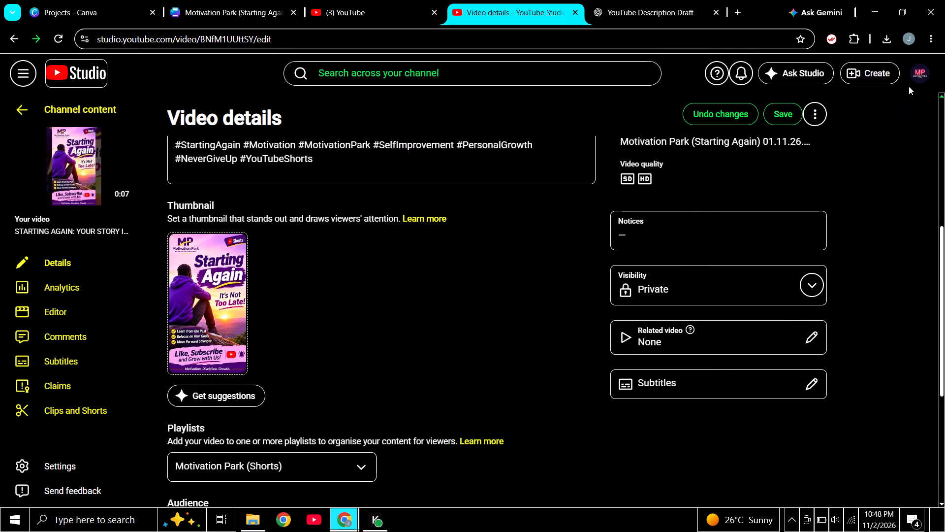
Open the Starting Again Short in the video editor and briefly play its preview.
{"action": "scroll", "coordinate": [248, 244], "scroll_direction": "up", "scroll_amount": 1}
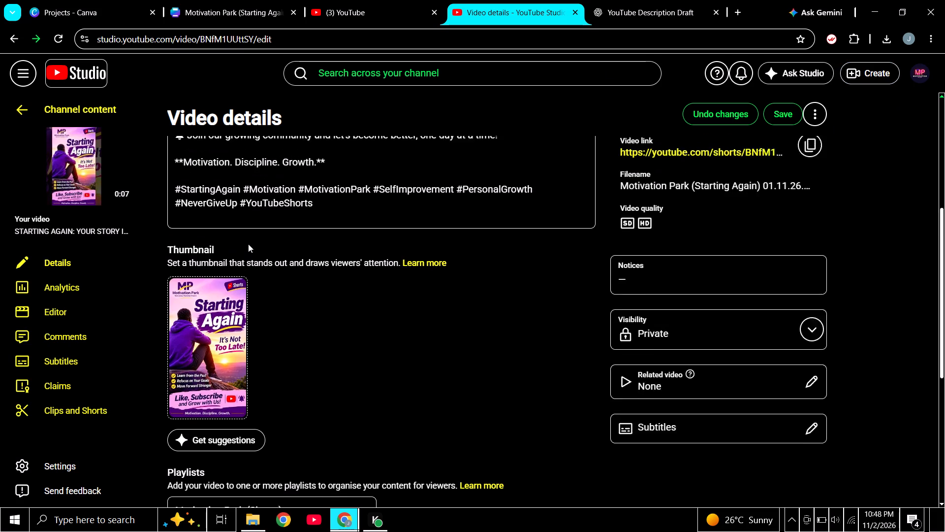
{"action": "scroll", "coordinate": [201, 246], "scroll_direction": "up", "scroll_amount": 3}
{"action": "scroll", "coordinate": [143, 229], "scroll_direction": "up", "scroll_amount": 2}
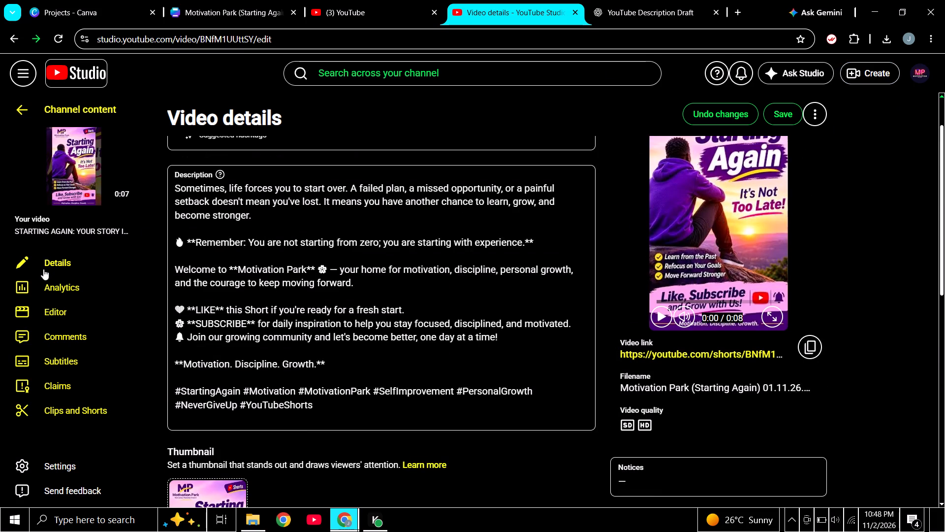
{"action": "left_click", "coordinate": [59, 309]}
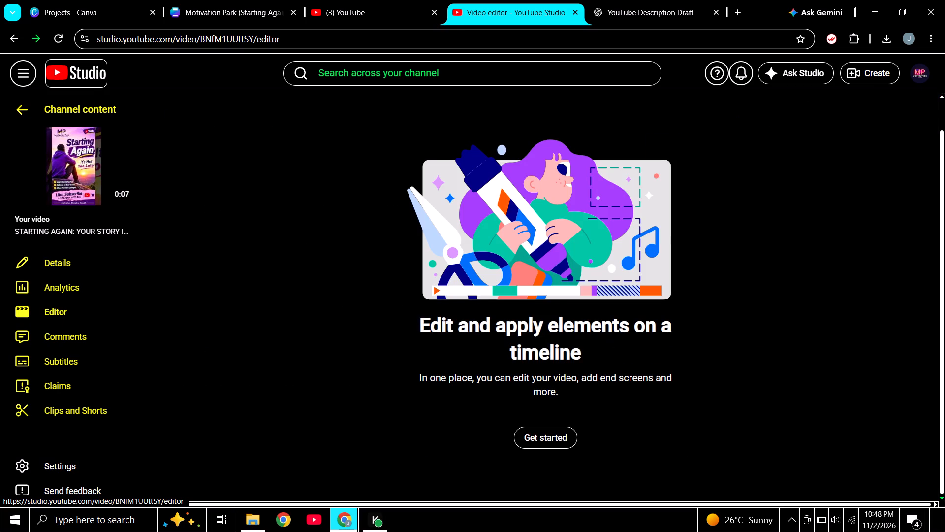
{"action": "left_click", "coordinate": [551, 438]}
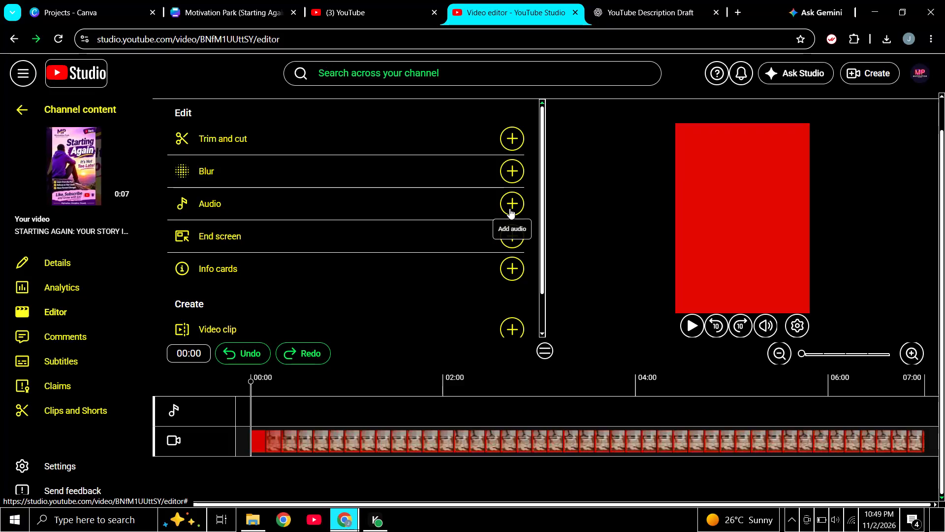
{"action": "left_click", "coordinate": [689, 324]}
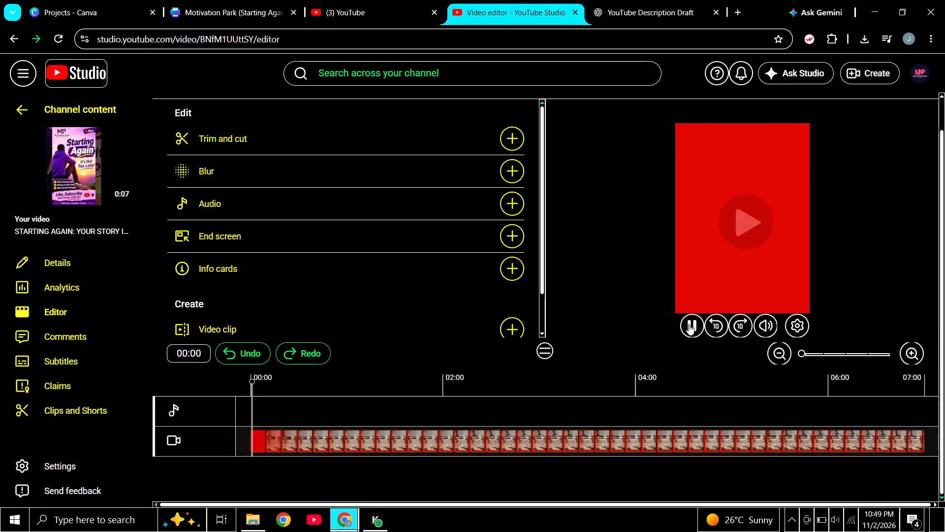
{"action": "left_click", "coordinate": [689, 324]}
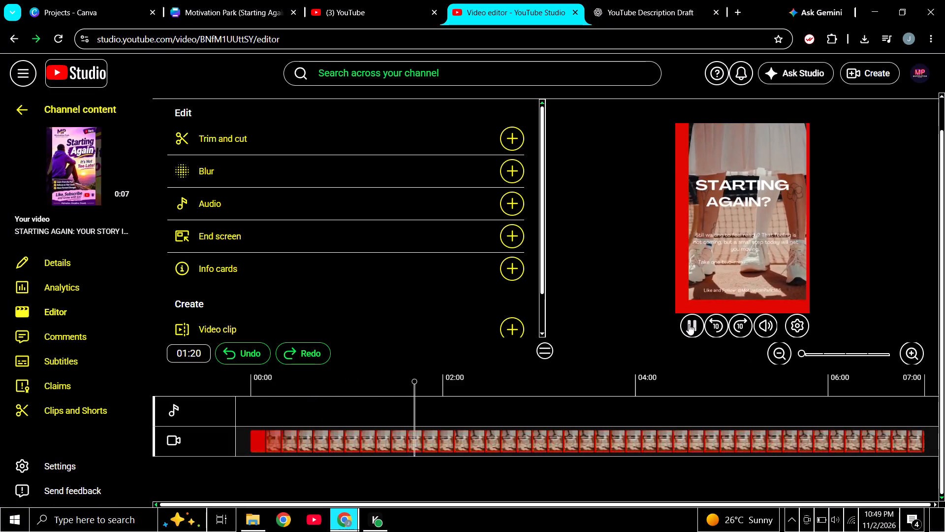
Open the audio library for the Short and browse the available tracks.
{"action": "left_click", "coordinate": [506, 204]}
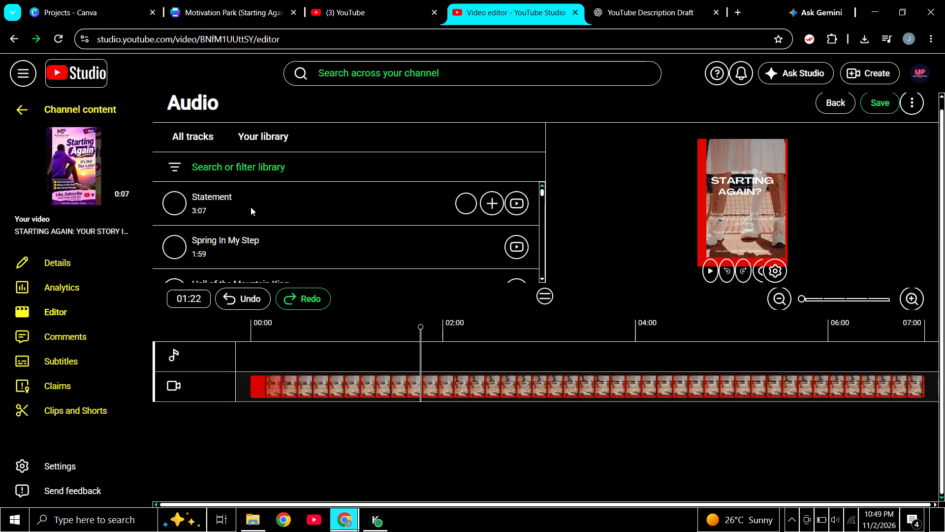
{"action": "scroll", "coordinate": [179, 247], "scroll_direction": "down", "scroll_amount": 2}
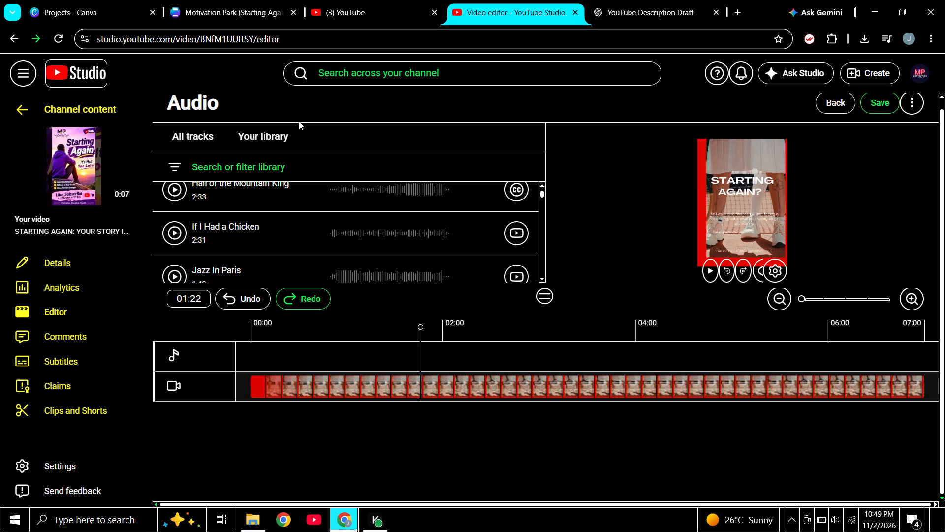
Search across the channel for "motivation" and return to the audio track list.
{"action": "left_click", "coordinate": [319, 72]}
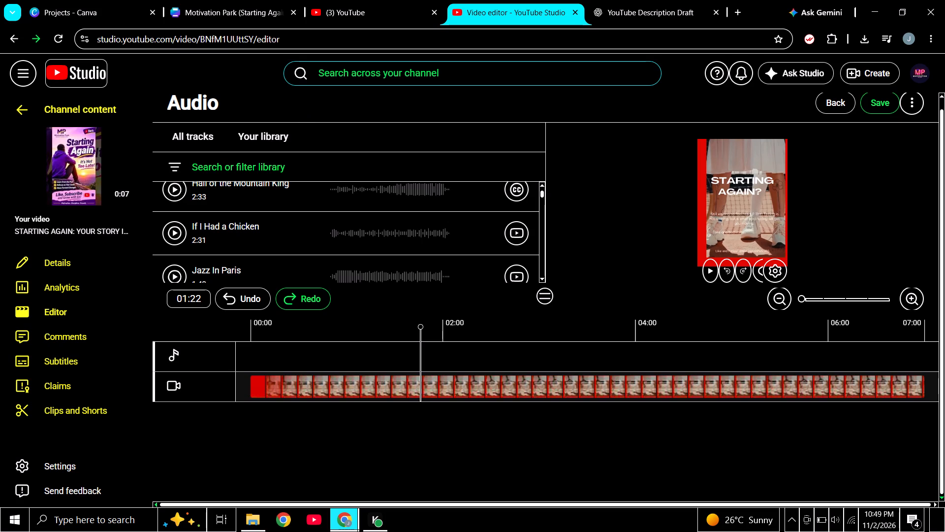
{"action": "key", "text": "m"}
{"action": "type", "text": "otivat"}
{"action": "type", "text": "ion"}
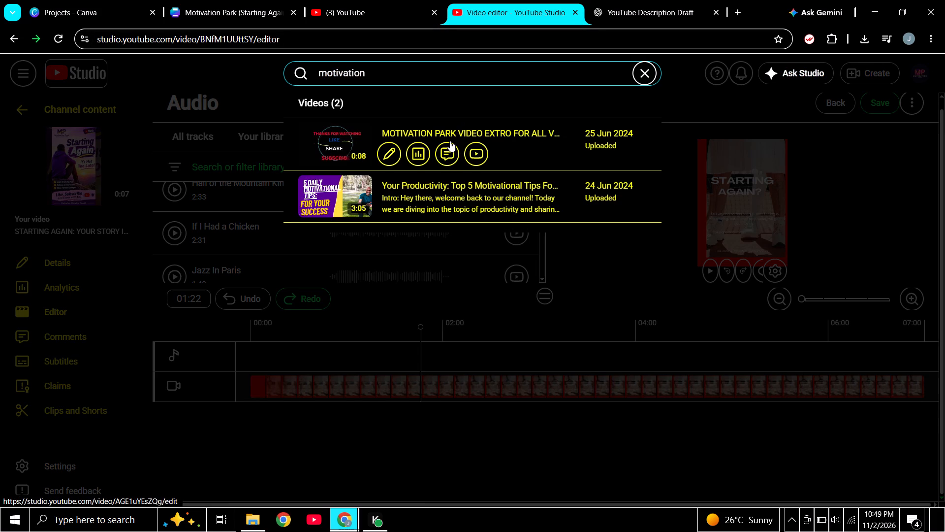
{"action": "left_click", "coordinate": [211, 199]}
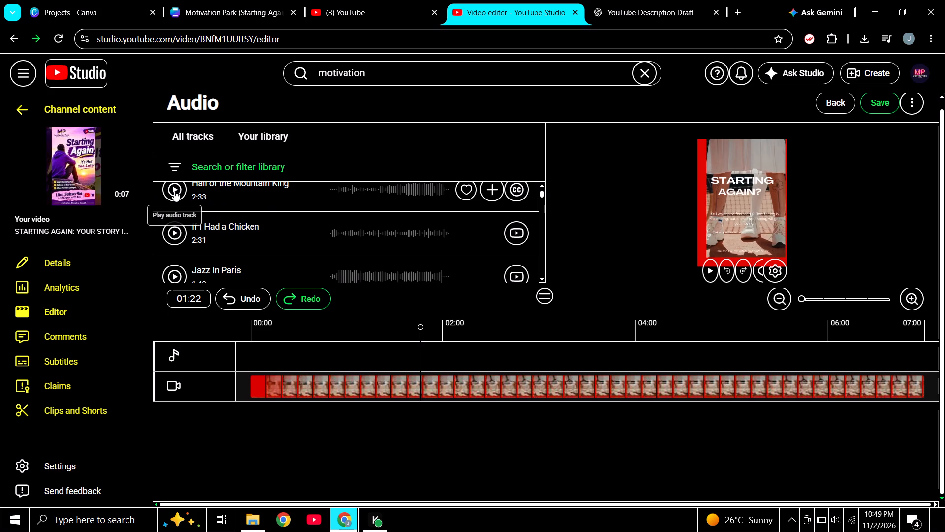
Preview the tracks Hall of the Mountain King, If I Had a Chicken, Beat Your Competition, Rain Fuse, Bunny Hop and Apprehensive at Best.
{"action": "left_click", "coordinate": [174, 191]}
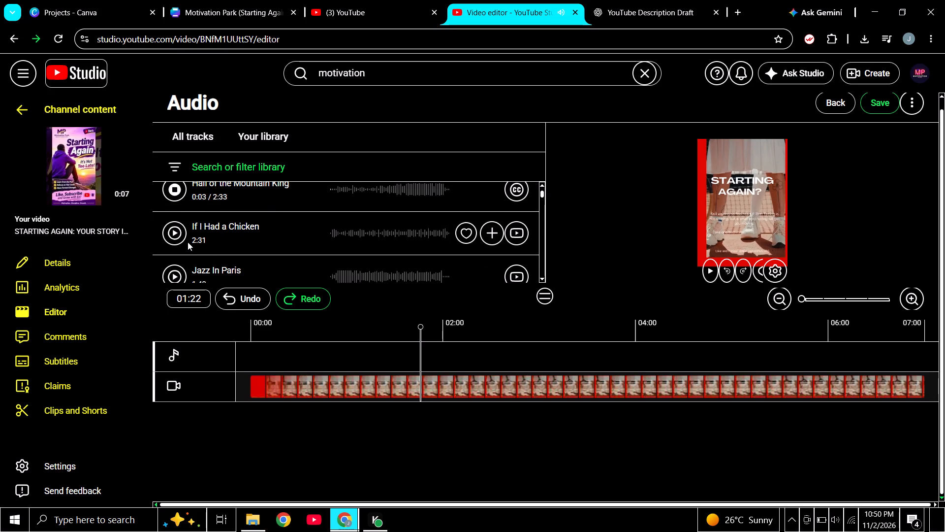
{"action": "left_click", "coordinate": [176, 230]}
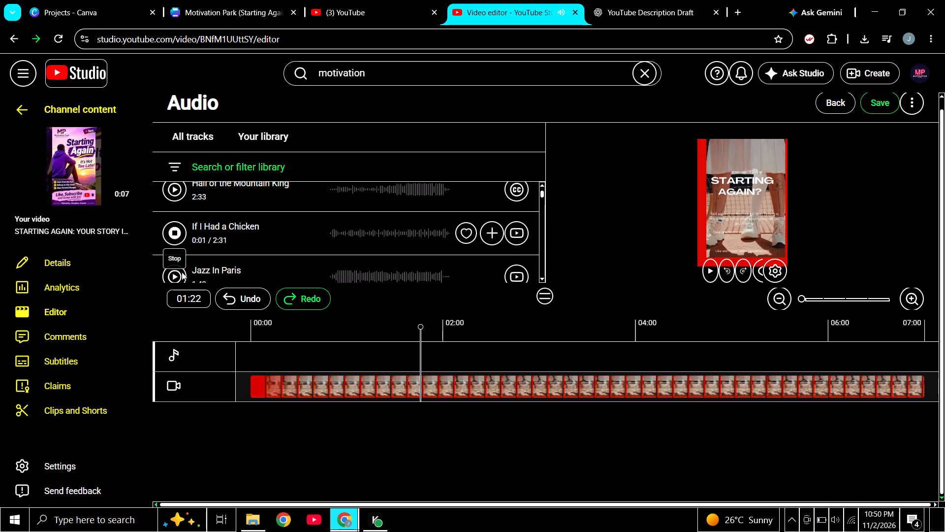
{"action": "scroll", "coordinate": [189, 213], "scroll_direction": "down", "scroll_amount": 2}
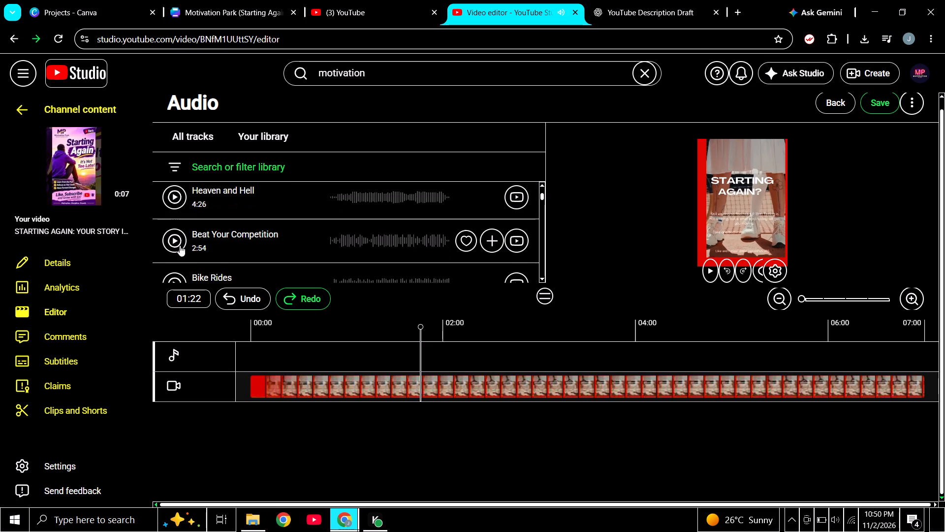
{"action": "left_click", "coordinate": [173, 237]}
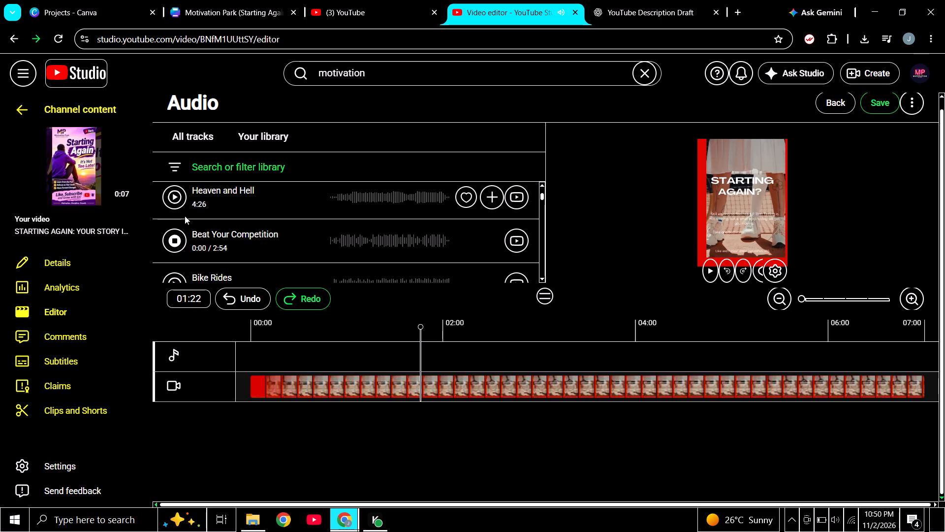
{"action": "scroll", "coordinate": [180, 235], "scroll_direction": "down", "scroll_amount": 2}
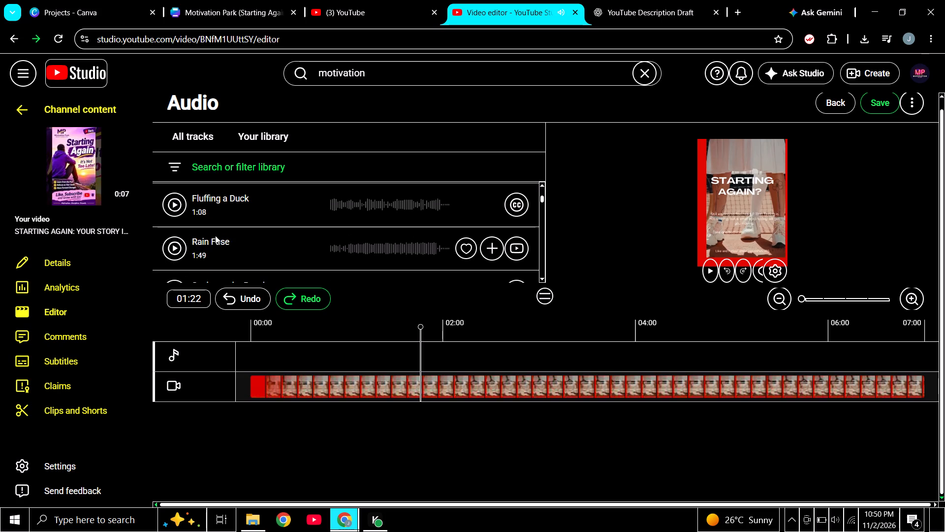
{"action": "left_click", "coordinate": [174, 248]}
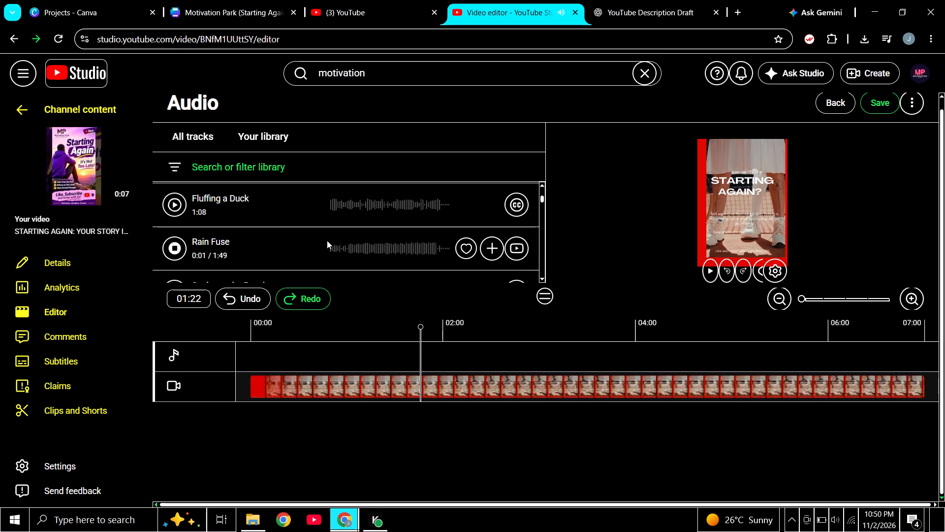
{"action": "scroll", "coordinate": [261, 234], "scroll_direction": "down", "scroll_amount": 1}
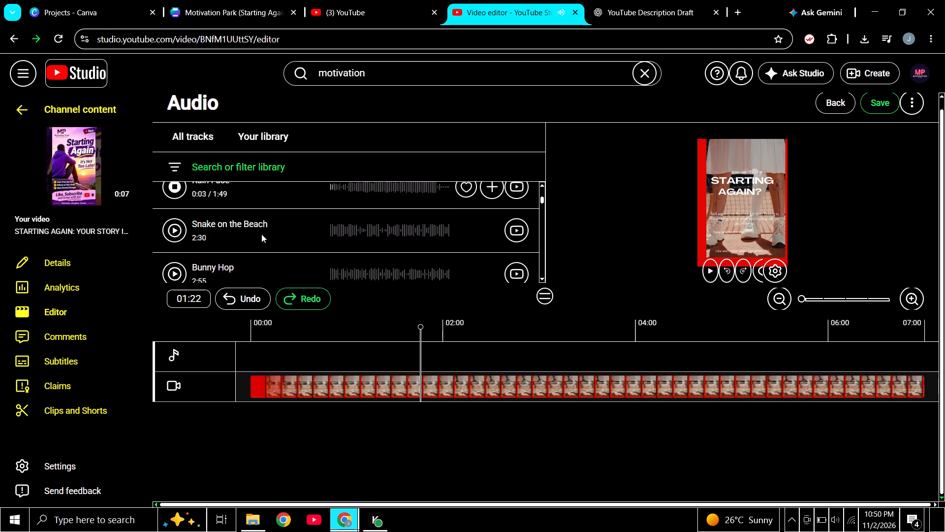
{"action": "scroll", "coordinate": [261, 229], "scroll_direction": "down", "scroll_amount": 1}
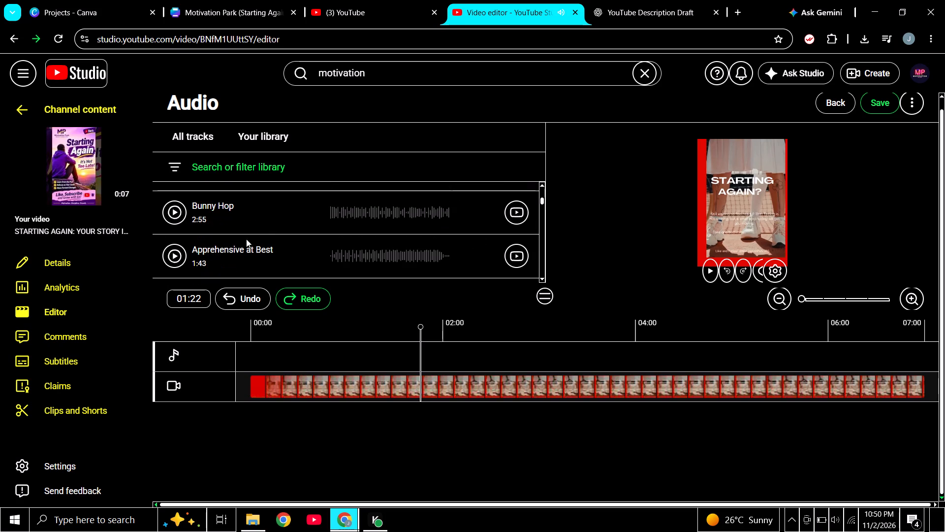
{"action": "left_click", "coordinate": [174, 211]}
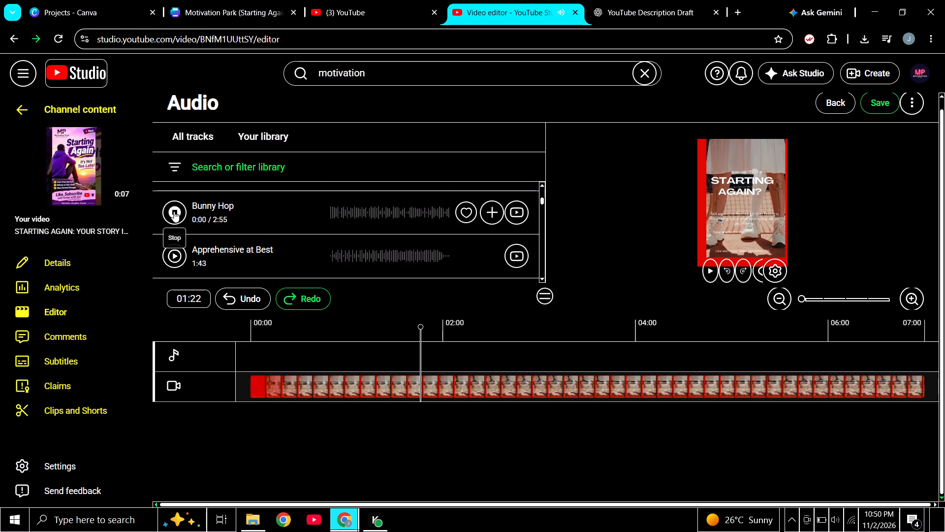
{"action": "left_click", "coordinate": [174, 256]}
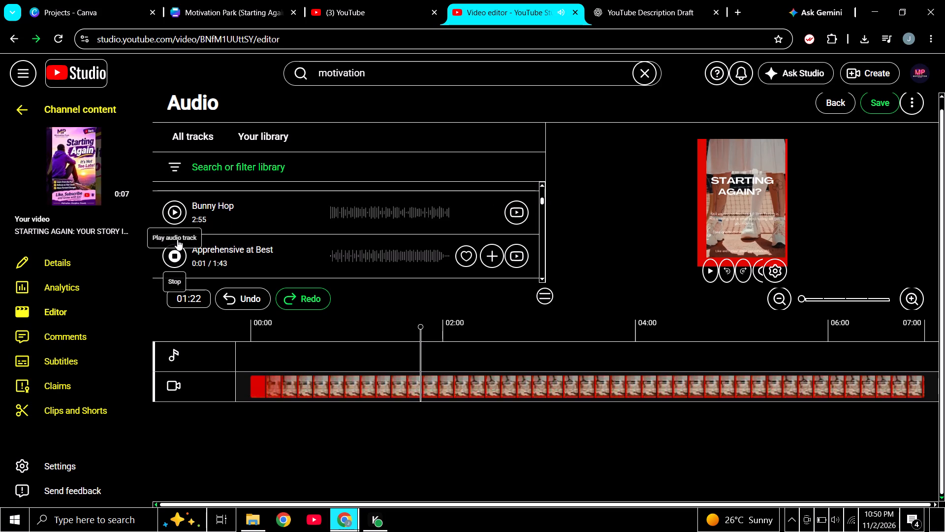
Go back through the track list to preview Bike Rides and Jazz In Paris, and listen to Bunny Hop again.
{"action": "scroll", "coordinate": [191, 216], "scroll_direction": "up", "scroll_amount": 1}
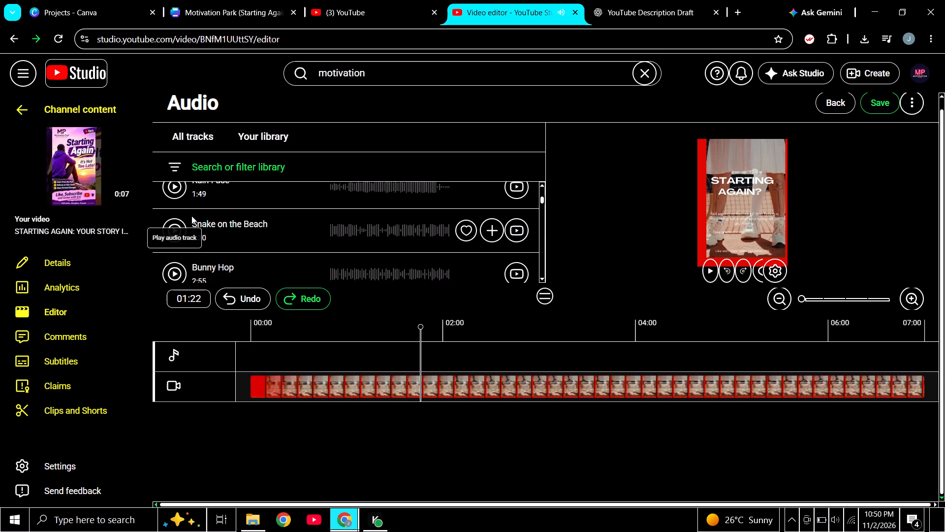
{"action": "scroll", "coordinate": [182, 205], "scroll_direction": "up", "scroll_amount": 2}
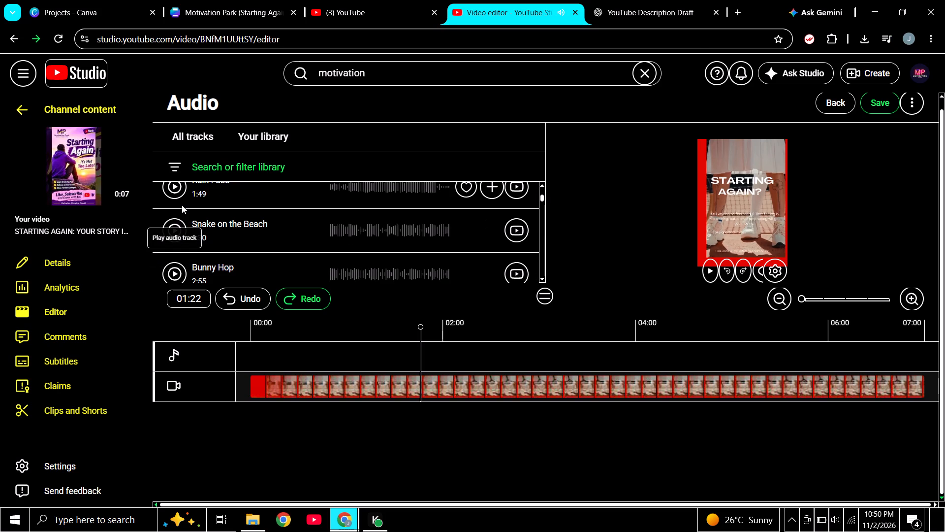
{"action": "scroll", "coordinate": [182, 205], "scroll_direction": "up", "scroll_amount": 1}
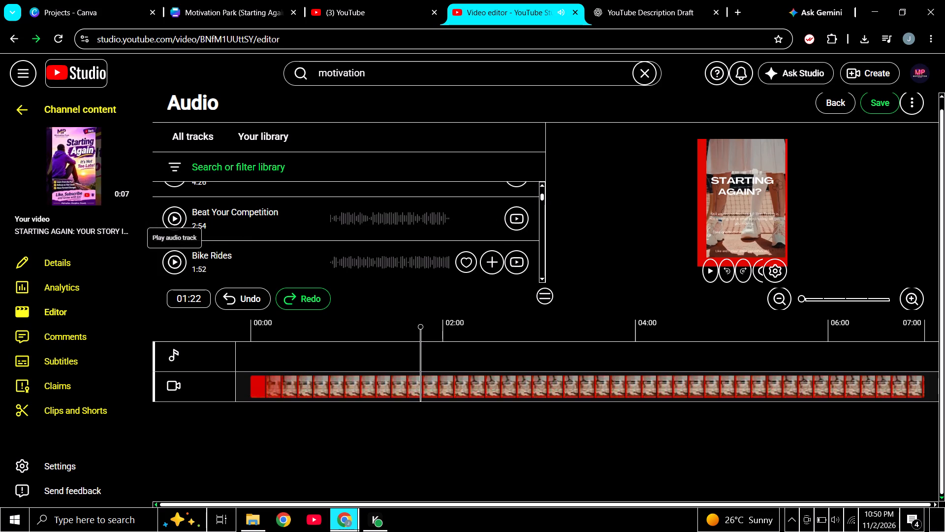
{"action": "left_click", "coordinate": [176, 261]}
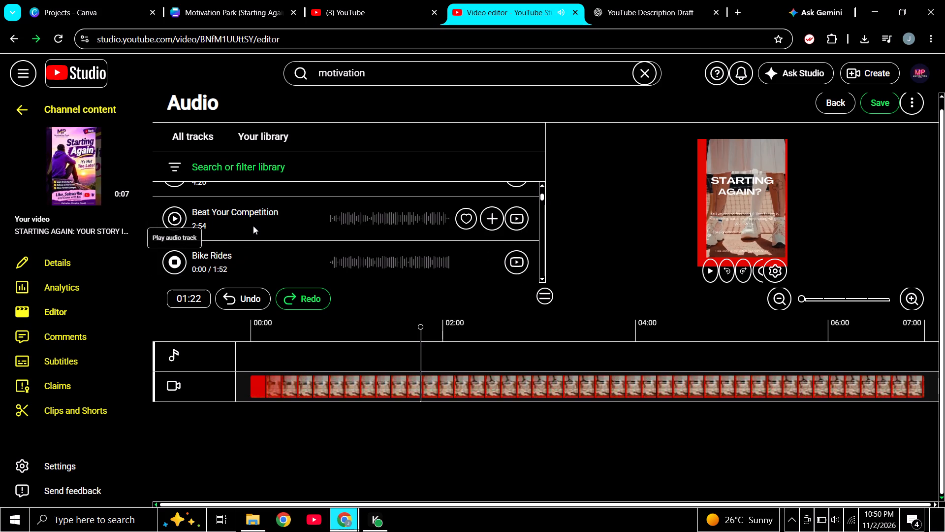
{"action": "scroll", "coordinate": [253, 226], "scroll_direction": "up", "scroll_amount": 2}
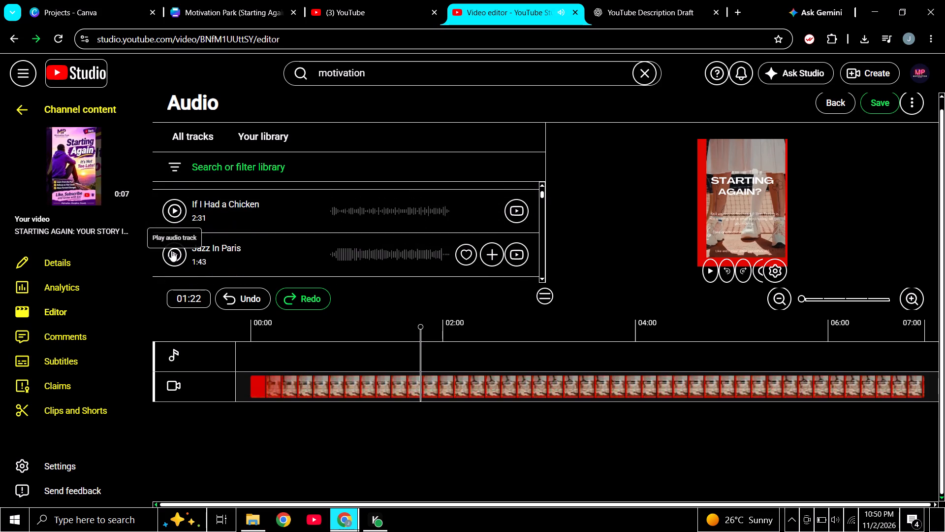
{"action": "left_click", "coordinate": [175, 254]}
{"action": "scroll", "coordinate": [258, 236], "scroll_direction": "down", "scroll_amount": 1}
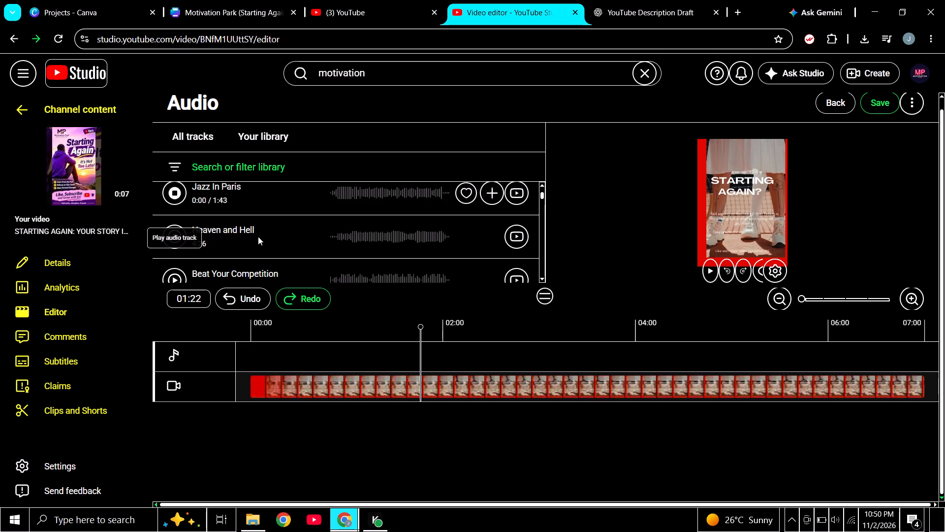
{"action": "scroll", "coordinate": [259, 235], "scroll_direction": "down", "scroll_amount": 2}
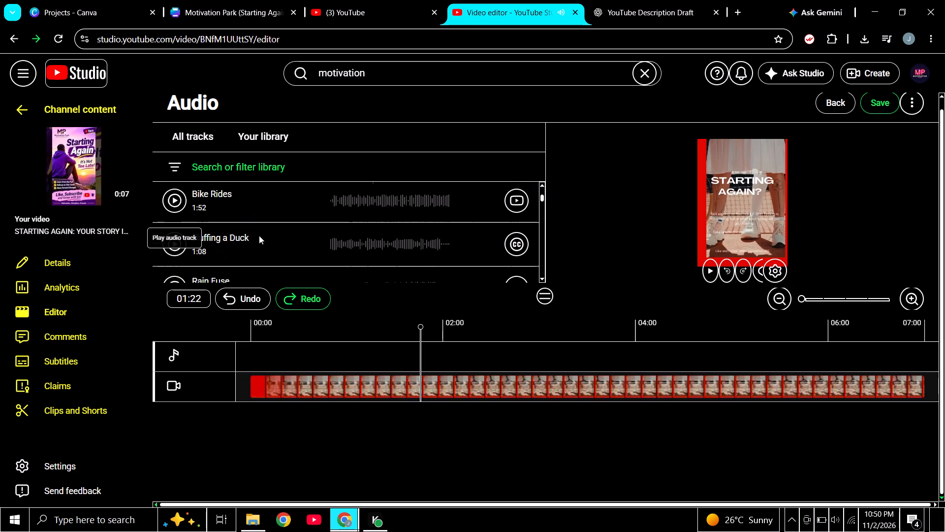
{"action": "scroll", "coordinate": [259, 235], "scroll_direction": "down", "scroll_amount": 2}
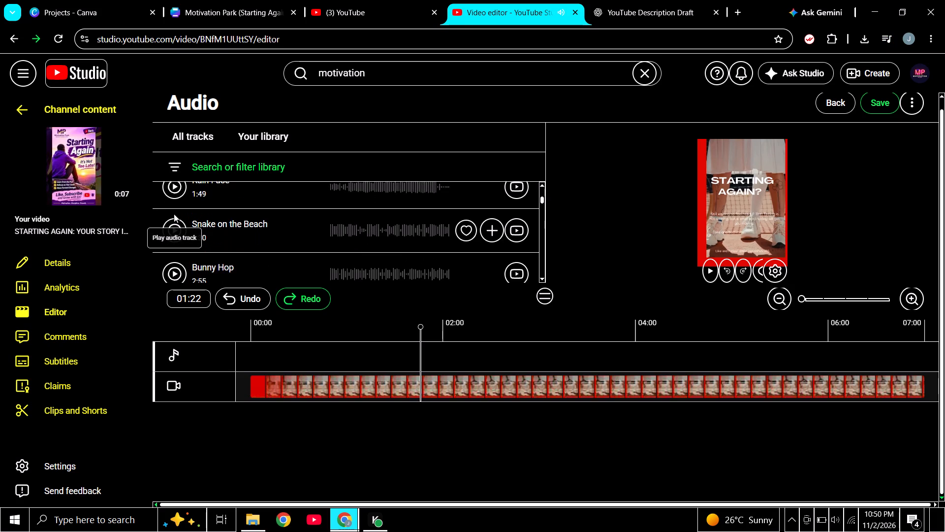
{"action": "left_click", "coordinate": [178, 271]}
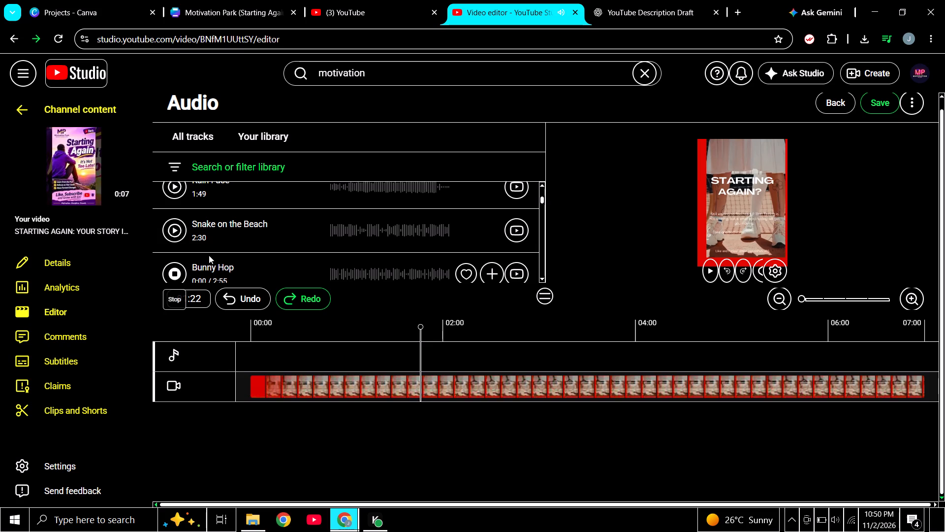
Preview the tracks Blue Skies, Invisible, What You Gonna Be, Take You Home Tonight and Retro for the Short.
{"action": "left_click", "coordinate": [543, 280]}
{"action": "left_click", "coordinate": [543, 280]}
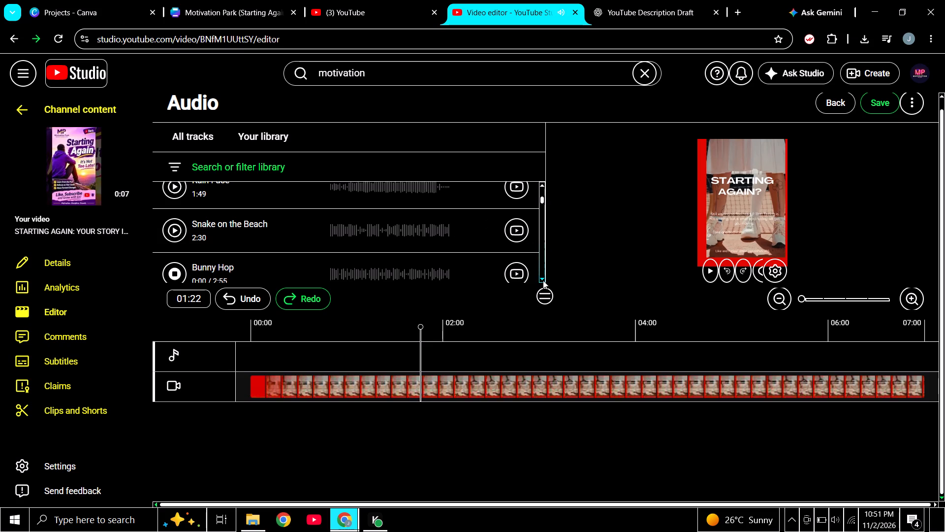
{"action": "left_click", "coordinate": [542, 280]}
{"action": "scroll", "coordinate": [205, 243], "scroll_direction": "down", "scroll_amount": 1}
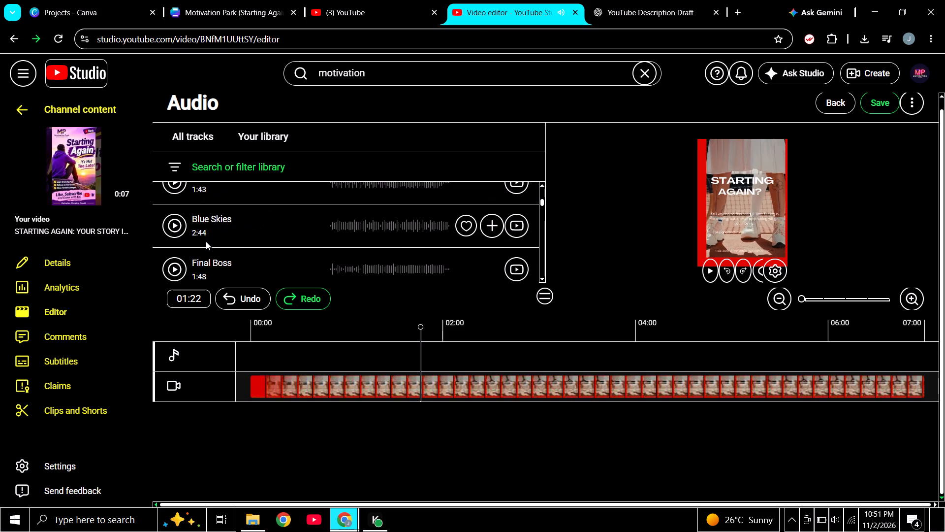
{"action": "left_click", "coordinate": [175, 223]}
{"action": "scroll", "coordinate": [200, 221], "scroll_direction": "down", "scroll_amount": 1}
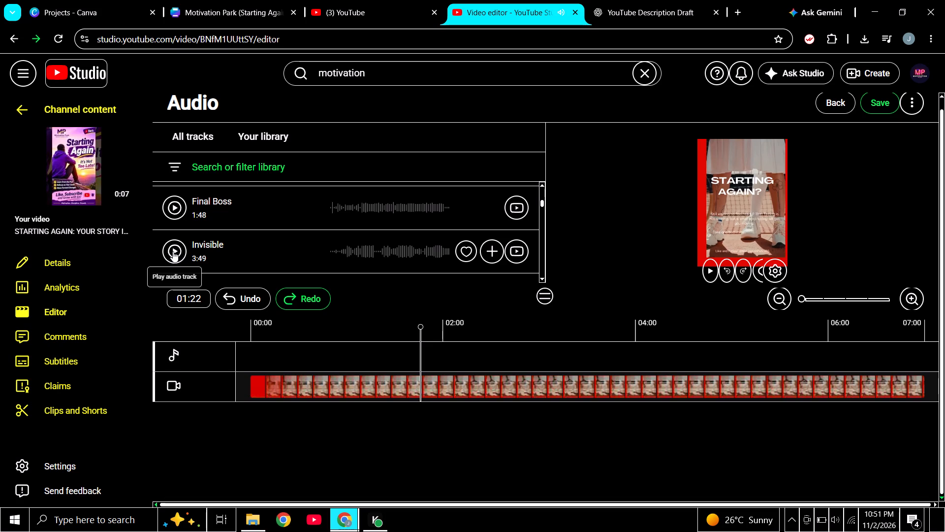
{"action": "left_click", "coordinate": [173, 251]}
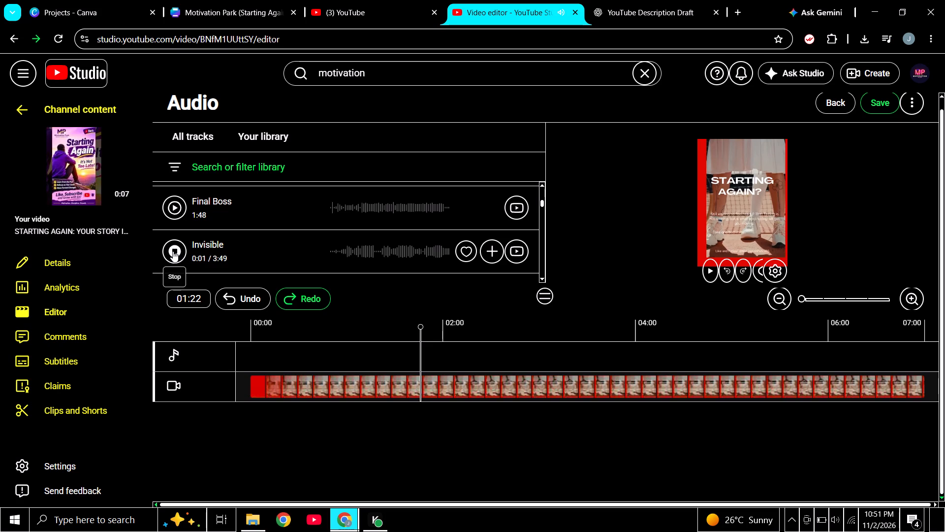
{"action": "scroll", "coordinate": [187, 235], "scroll_direction": "down", "scroll_amount": 1}
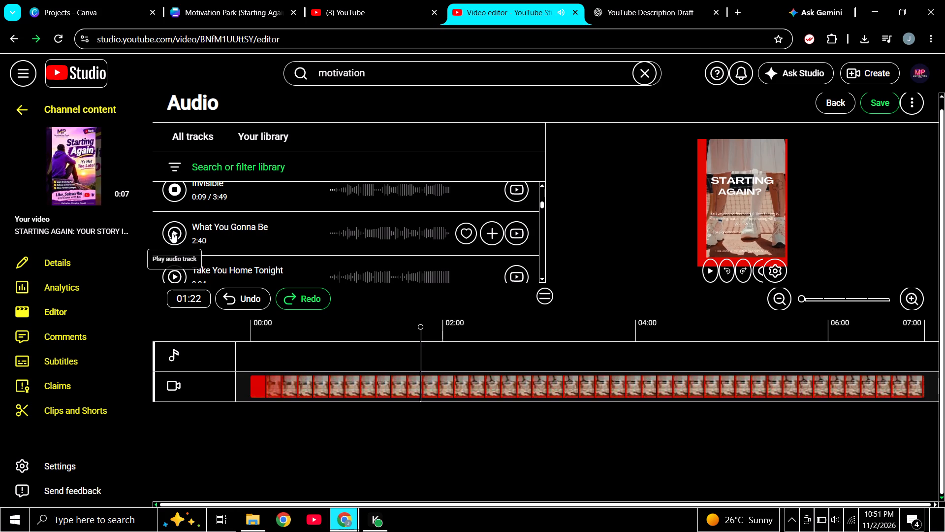
{"action": "left_click", "coordinate": [176, 231]}
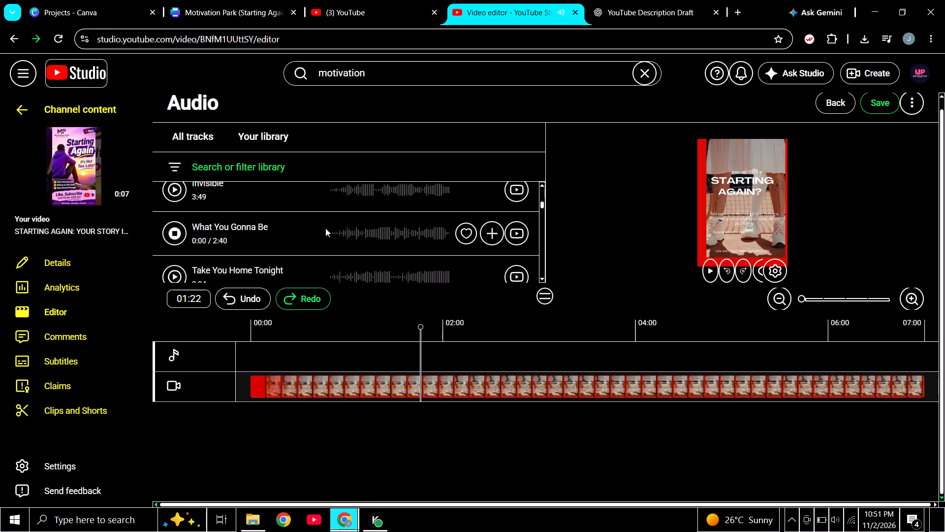
{"action": "scroll", "coordinate": [325, 228], "scroll_direction": "down", "scroll_amount": 1}
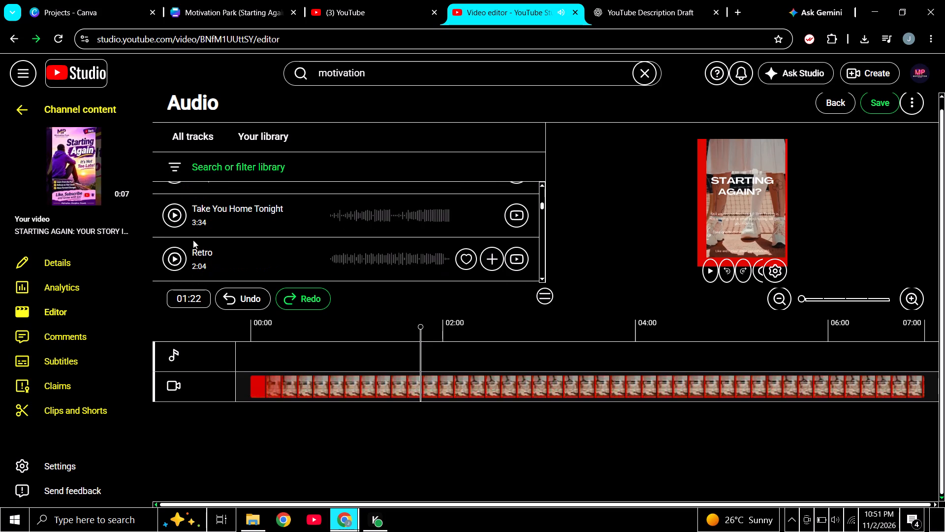
{"action": "left_click", "coordinate": [176, 213]}
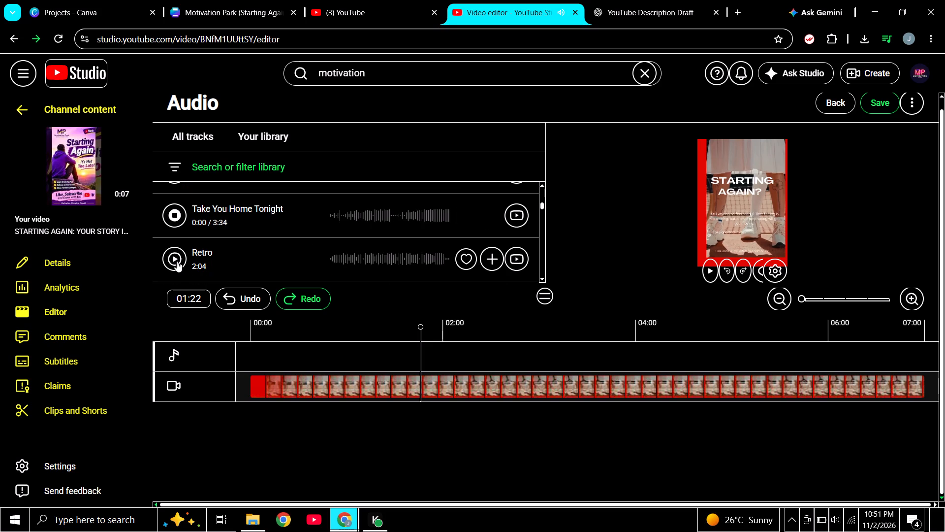
{"action": "left_click", "coordinate": [174, 263]}
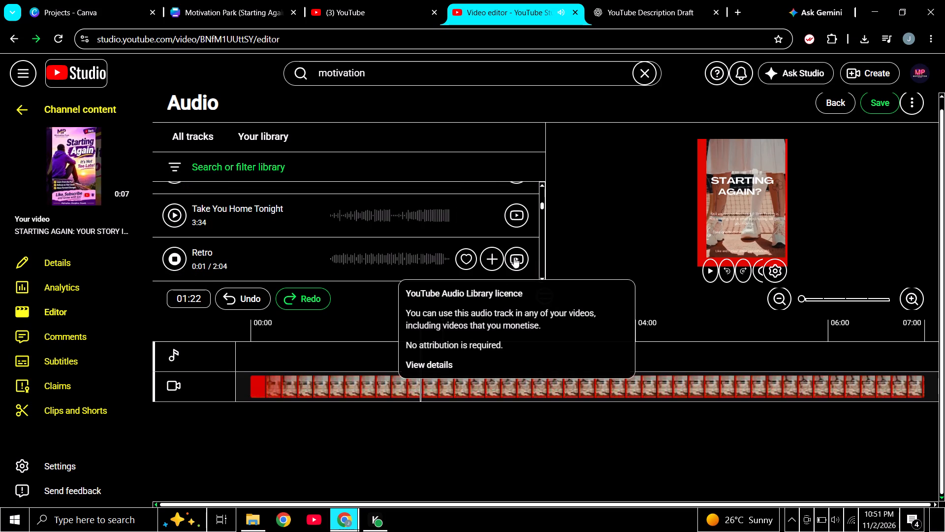
Check the usage and licence details of the Universal track, and return to the track list.
{"action": "left_click", "coordinate": [542, 278]}
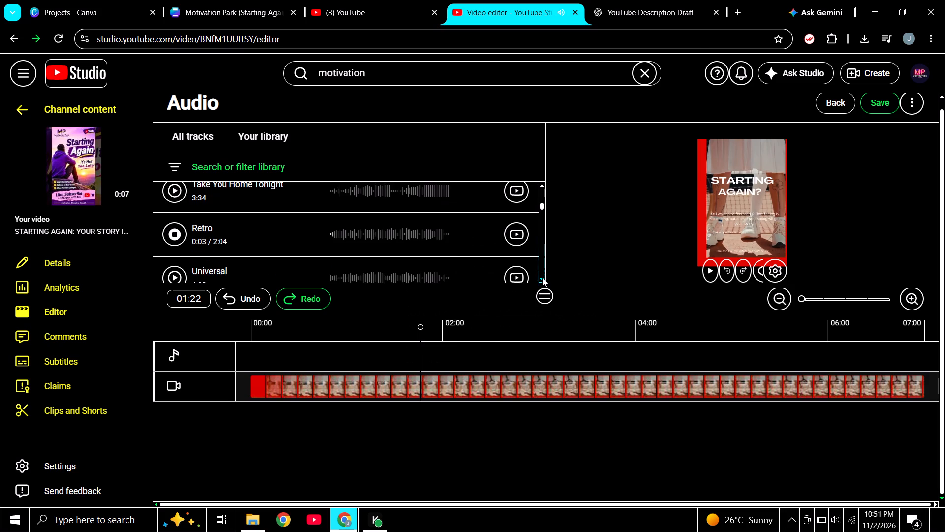
{"action": "left_click", "coordinate": [542, 278]}
{"action": "left_click", "coordinate": [516, 253]}
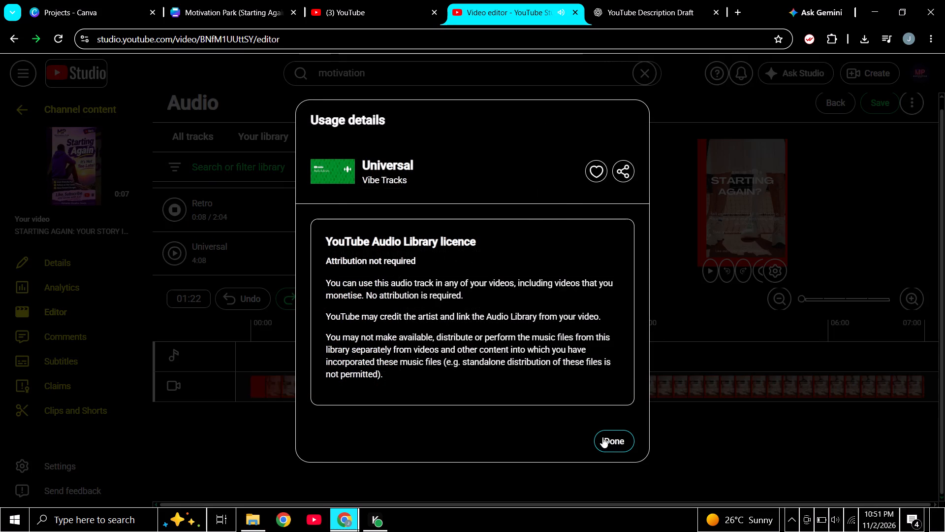
{"action": "left_click", "coordinate": [179, 214]}
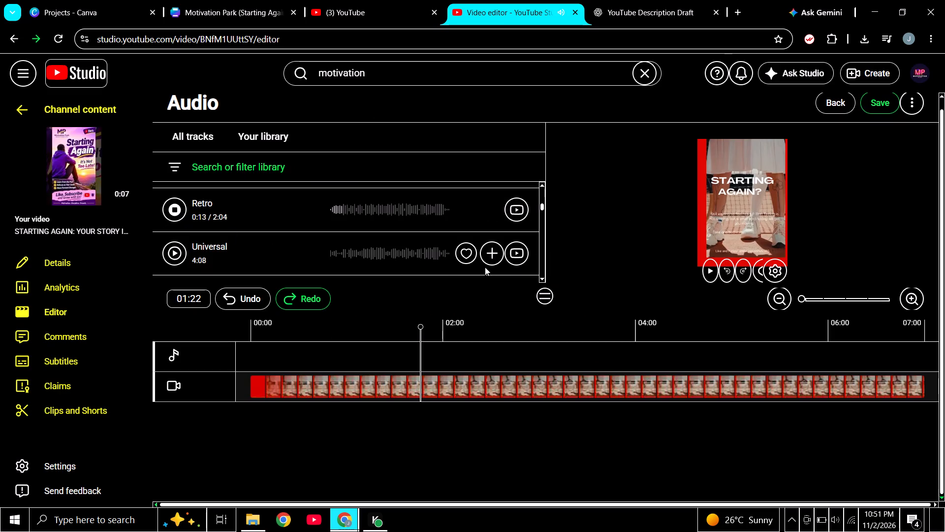
Preview the tracks Alternate, Sugar Zone, Local Elevator, Statement and The Awakening as music for the Short.
{"action": "scroll", "coordinate": [250, 241], "scroll_direction": "down", "scroll_amount": 2}
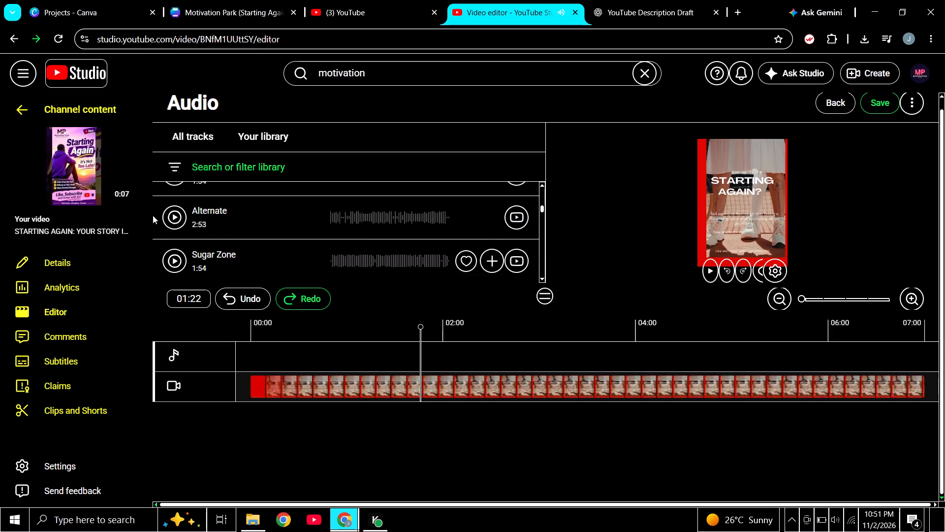
{"action": "left_click", "coordinate": [173, 215]}
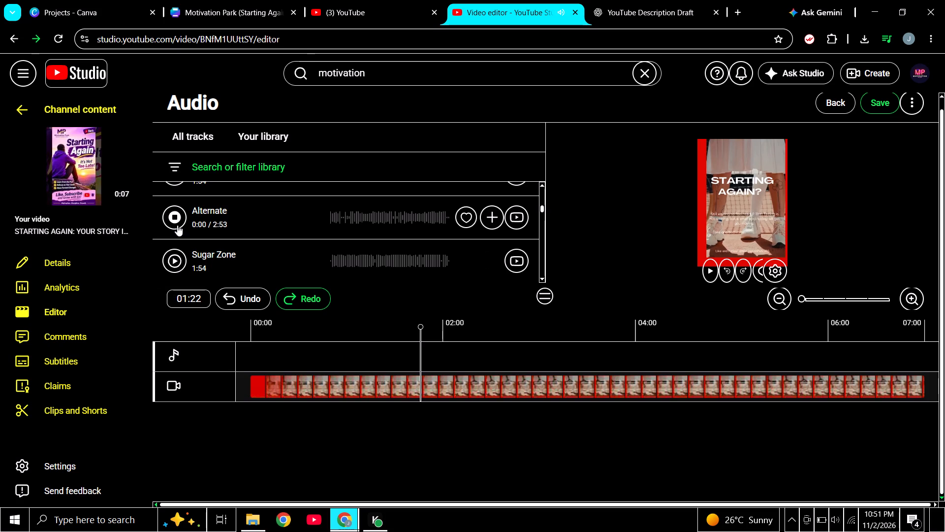
{"action": "left_click", "coordinate": [177, 263]}
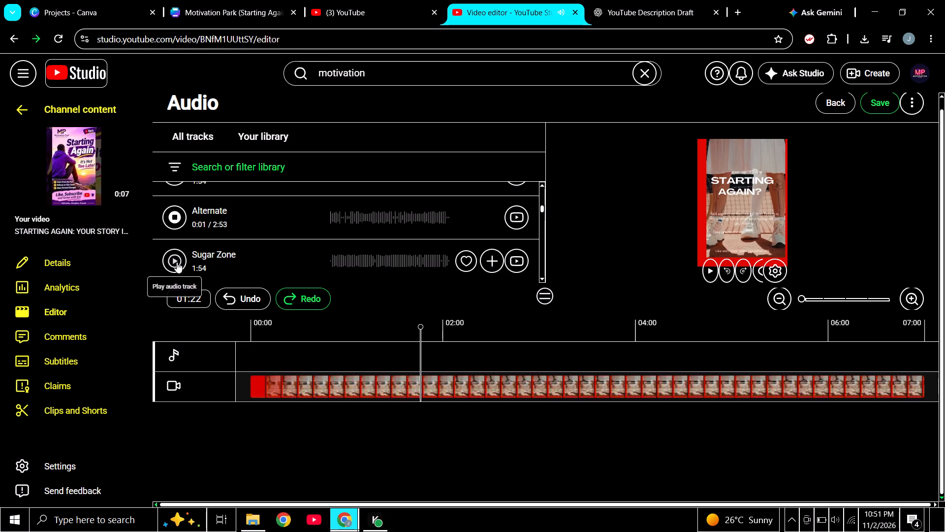
{"action": "scroll", "coordinate": [181, 244], "scroll_direction": "down", "scroll_amount": 2}
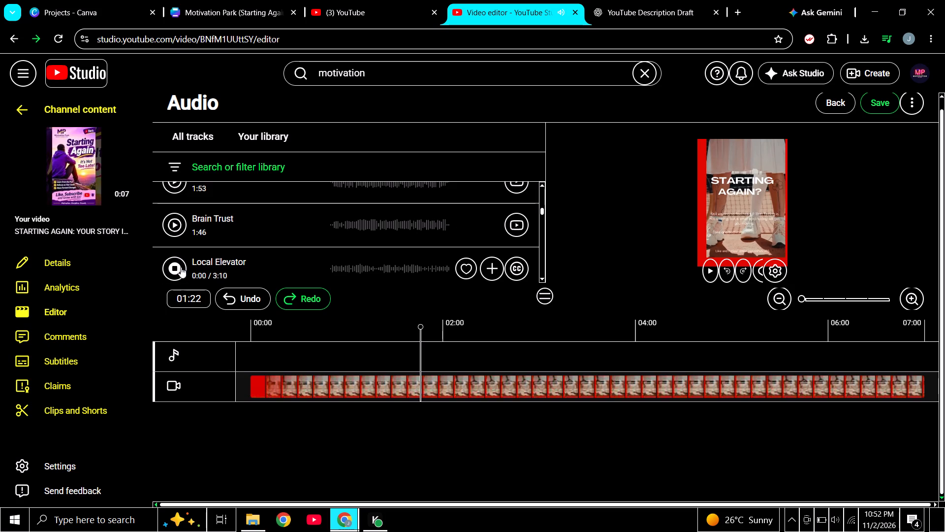
{"action": "scroll", "coordinate": [197, 236], "scroll_direction": "down", "scroll_amount": 2}
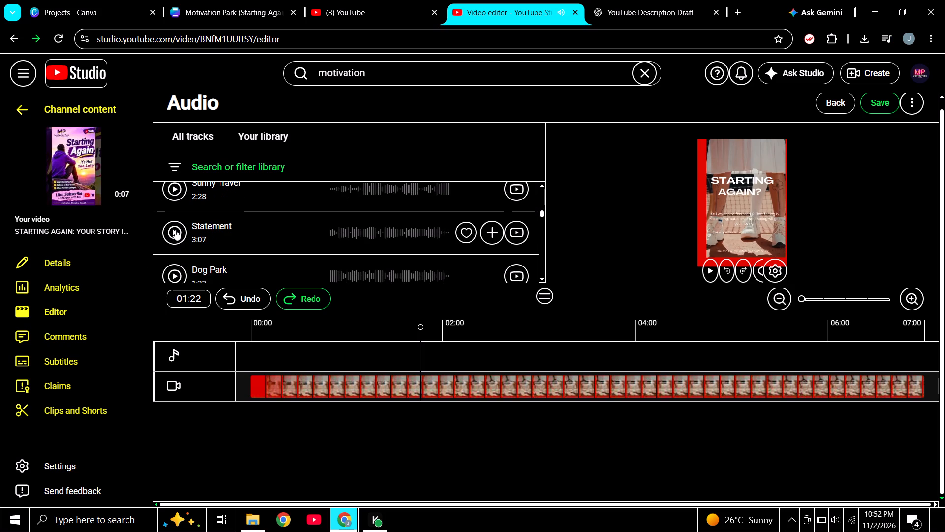
{"action": "left_click", "coordinate": [175, 229]}
{"action": "scroll", "coordinate": [186, 233], "scroll_direction": "down", "scroll_amount": 3}
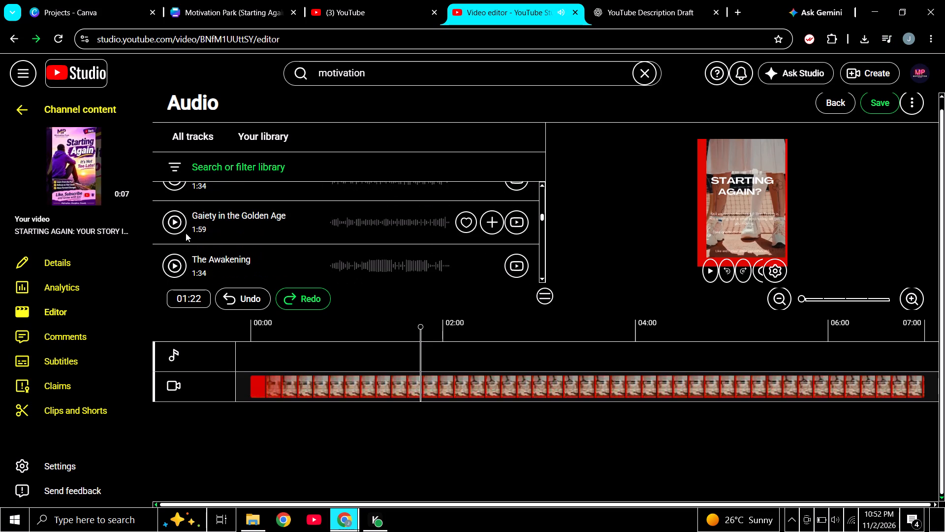
{"action": "left_click", "coordinate": [174, 263]}
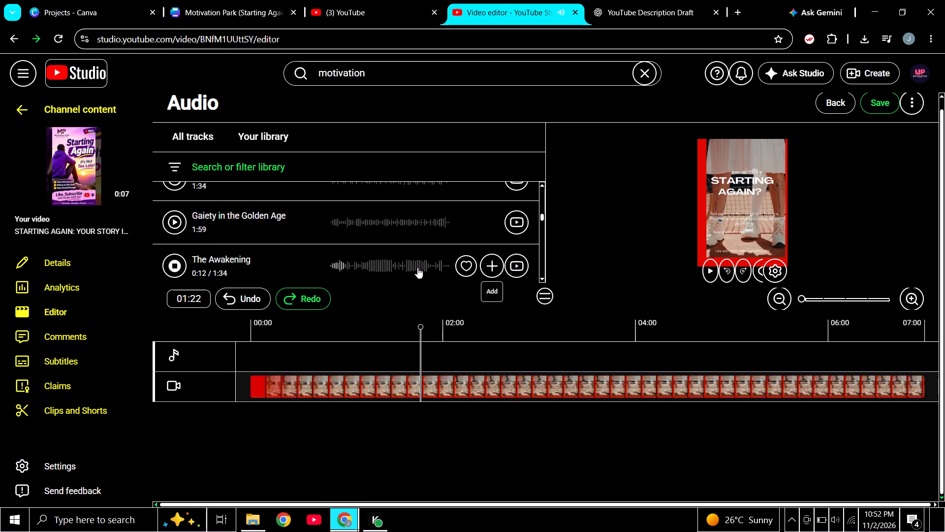
Browse further down the track list and preview Cuckoo Clock and How it Began.
{"action": "scroll", "coordinate": [209, 265], "scroll_direction": "down", "scroll_amount": 1}
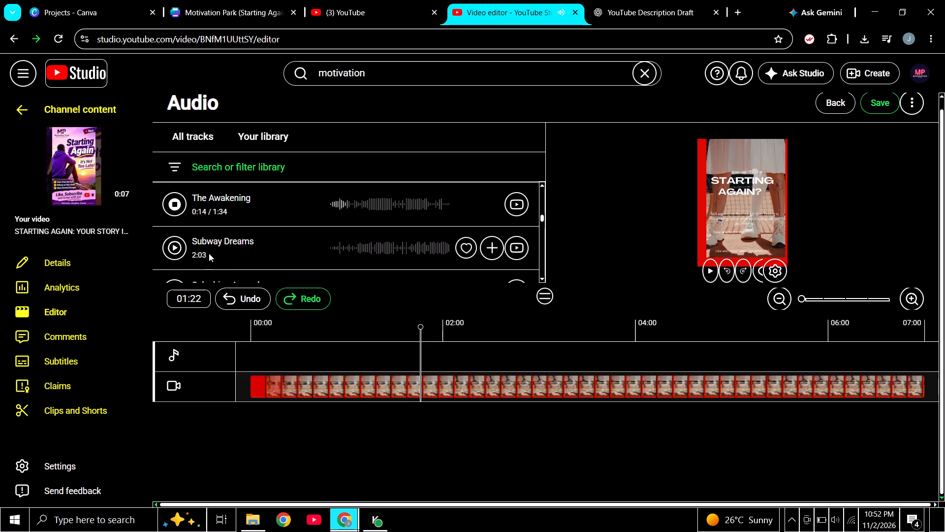
{"action": "scroll", "coordinate": [207, 244], "scroll_direction": "down", "scroll_amount": 2}
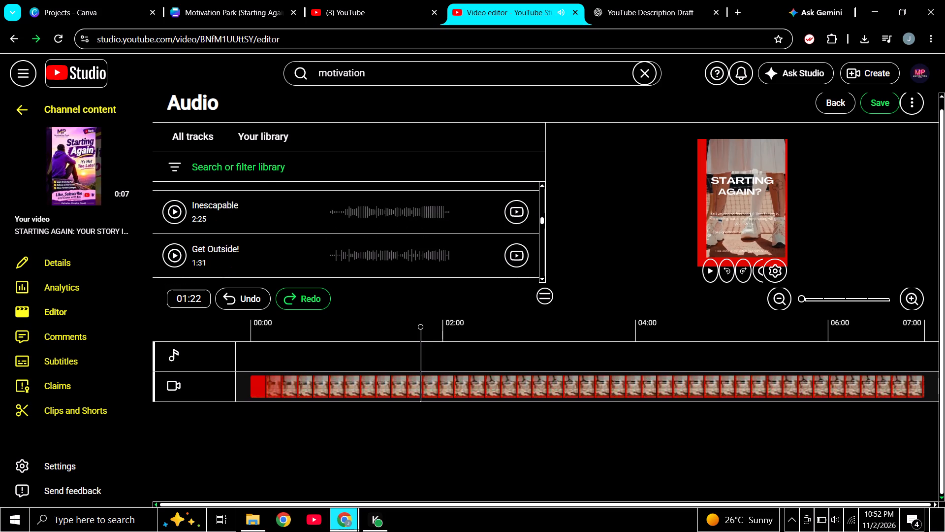
{"action": "scroll", "coordinate": [205, 245], "scroll_direction": "down", "scroll_amount": 1}
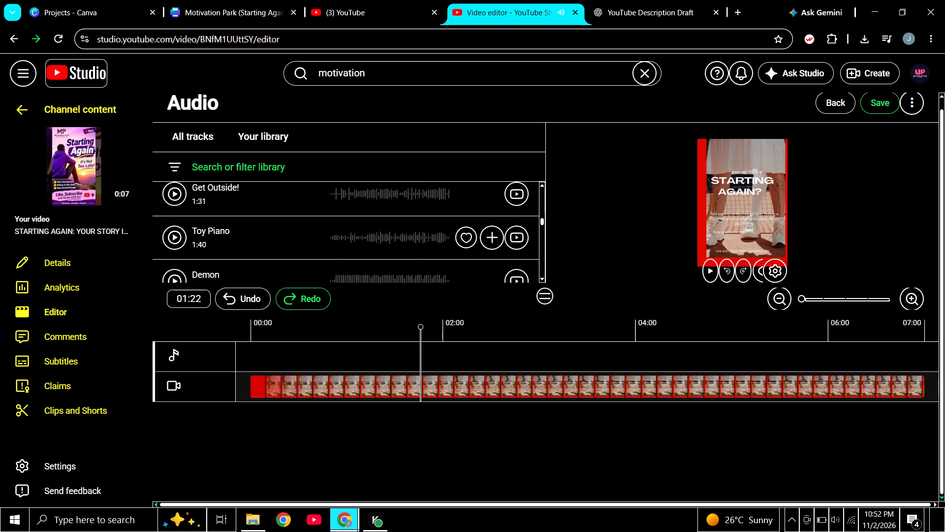
{"action": "scroll", "coordinate": [205, 245], "scroll_direction": "down", "scroll_amount": 3}
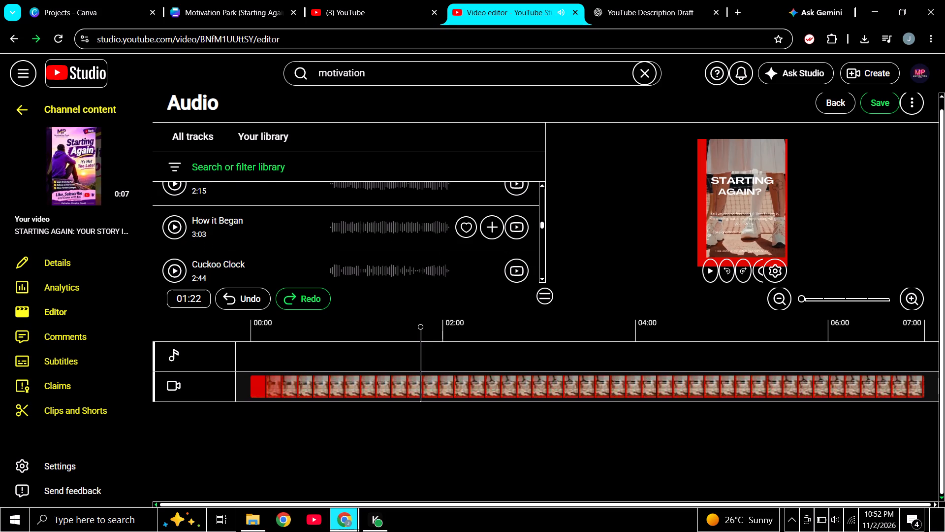
{"action": "double_click", "coordinate": [177, 272]}
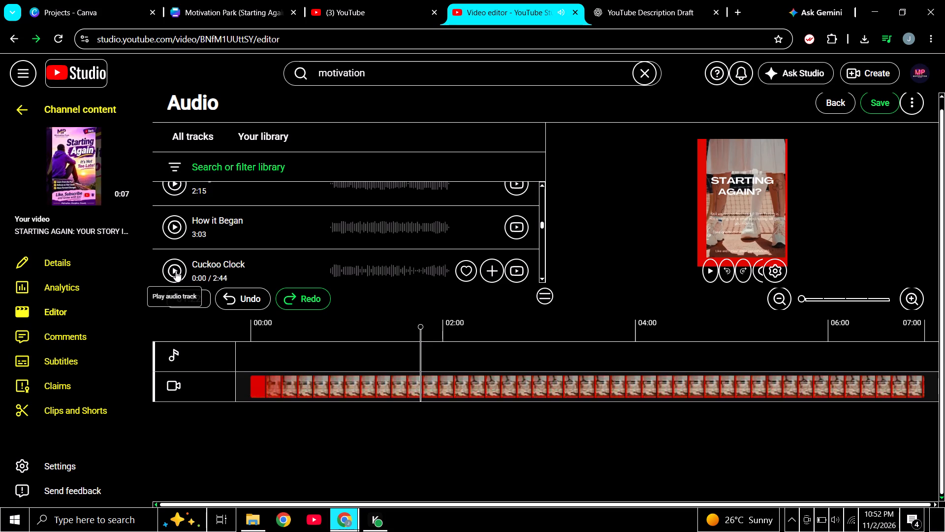
{"action": "left_click", "coordinate": [176, 271]}
{"action": "left_click", "coordinate": [173, 225]}
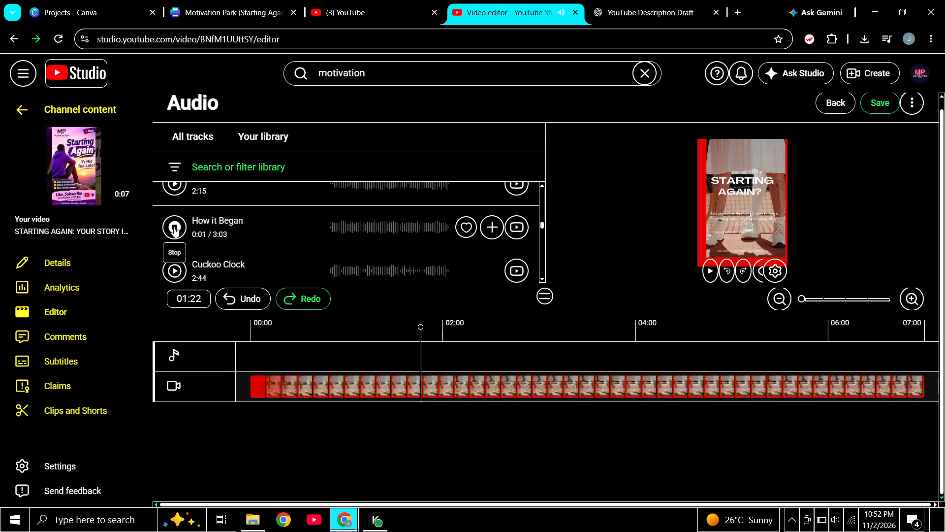
Preview the tracks This Old Man (instrumental), Dance of the Sugar Plum Fairy, The Farmer In The Dell and The Muffin Man.
{"action": "scroll", "coordinate": [177, 234], "scroll_direction": "down", "scroll_amount": 2}
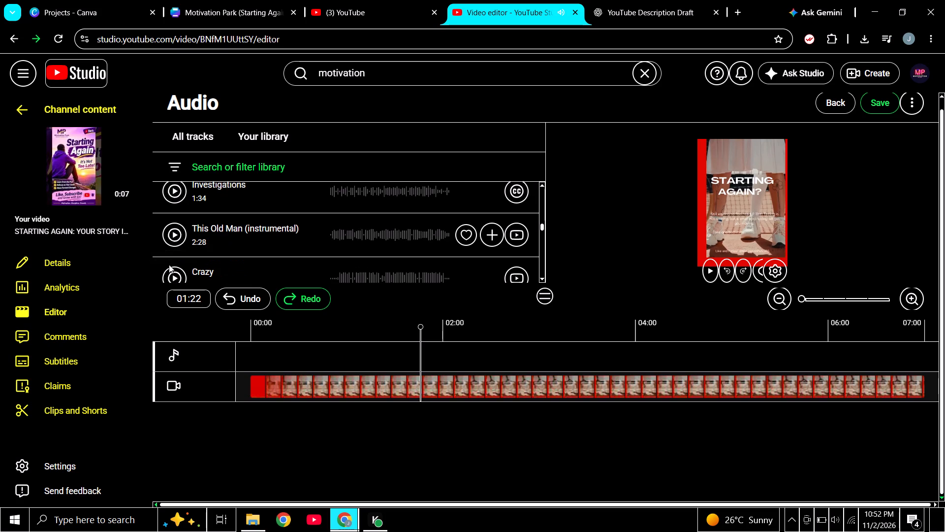
{"action": "left_click", "coordinate": [173, 235]}
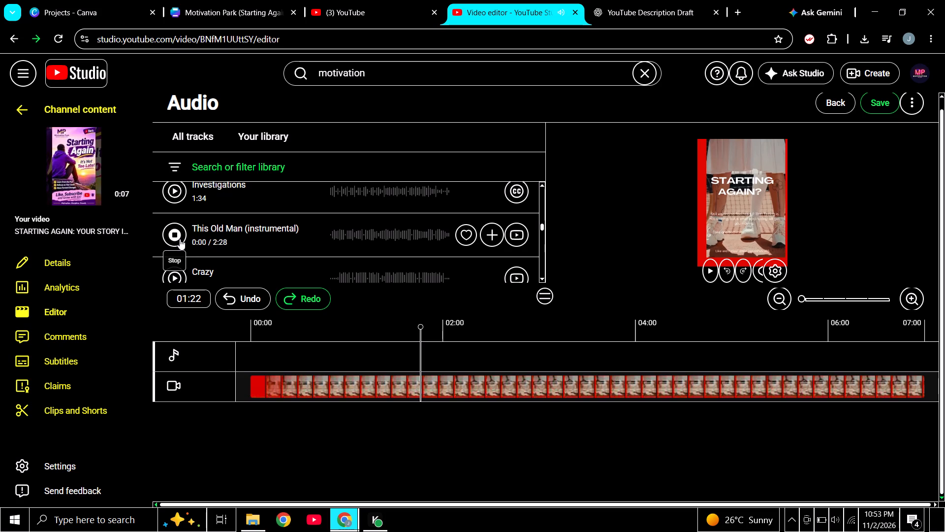
{"action": "scroll", "coordinate": [179, 239], "scroll_direction": "down", "scroll_amount": 1}
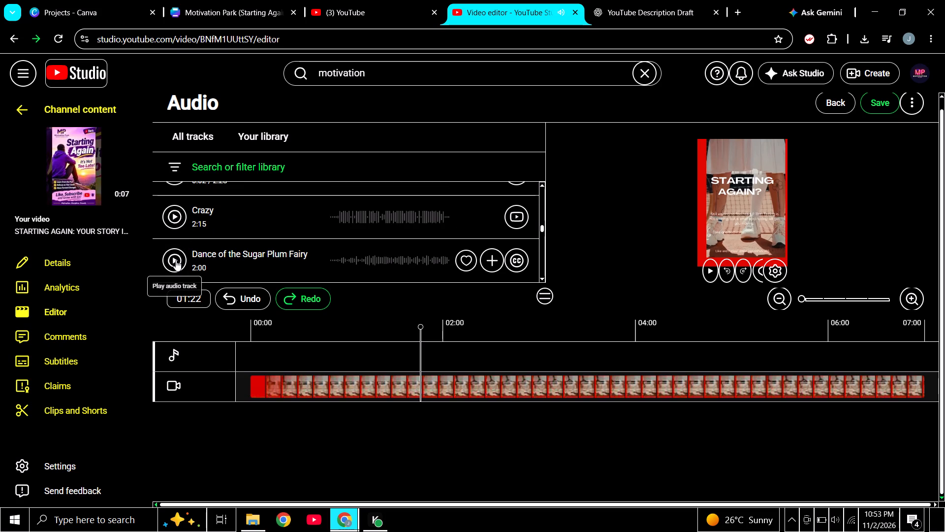
{"action": "left_click", "coordinate": [176, 260]}
{"action": "scroll", "coordinate": [175, 247], "scroll_direction": "down", "scroll_amount": 2}
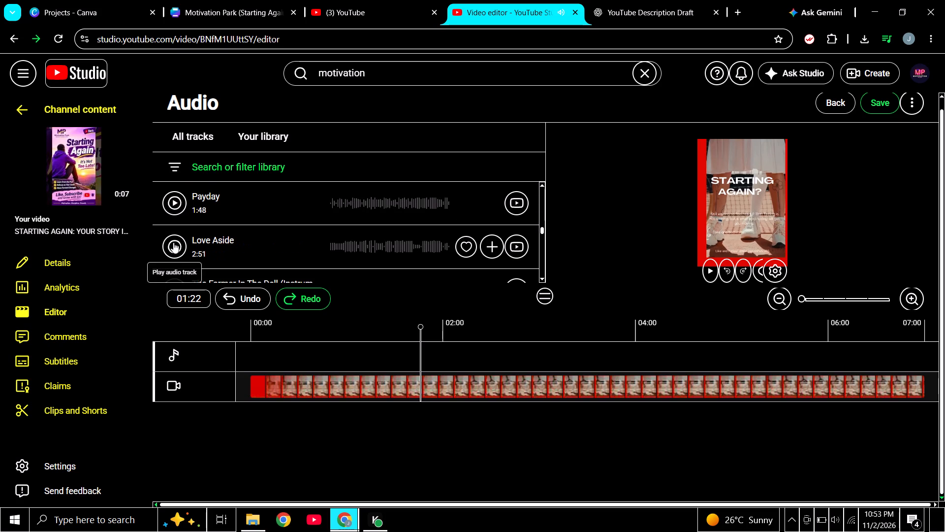
{"action": "scroll", "coordinate": [175, 240], "scroll_direction": "down", "scroll_amount": 1}
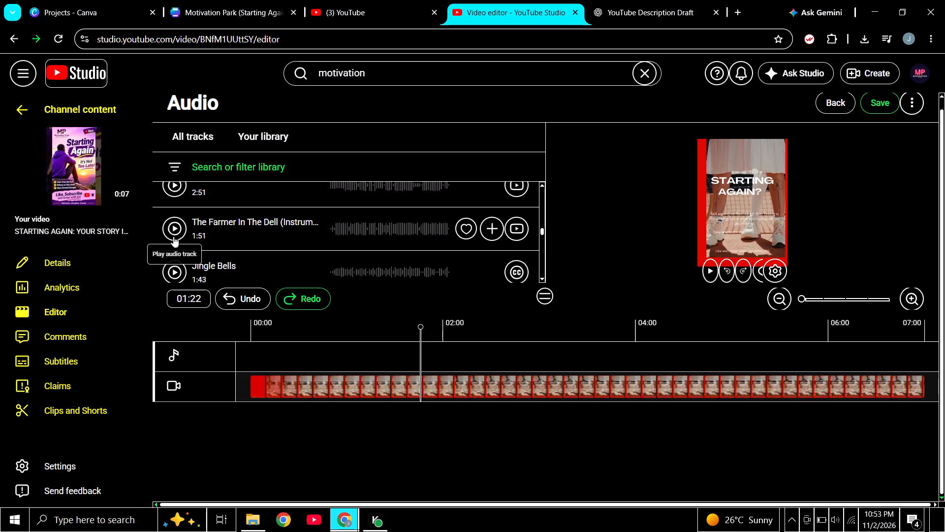
{"action": "left_click", "coordinate": [175, 227]}
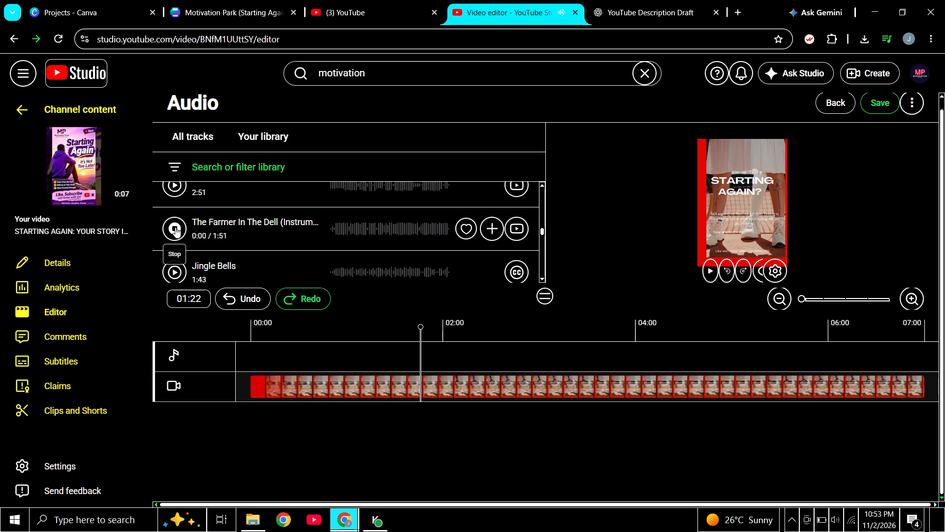
{"action": "scroll", "coordinate": [175, 227], "scroll_direction": "down", "scroll_amount": 2}
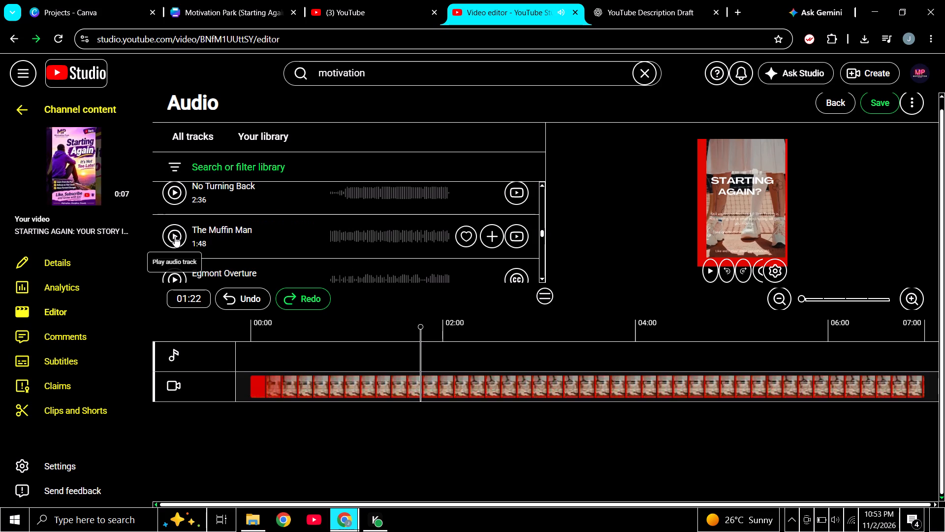
{"action": "left_click", "coordinate": [175, 236]}
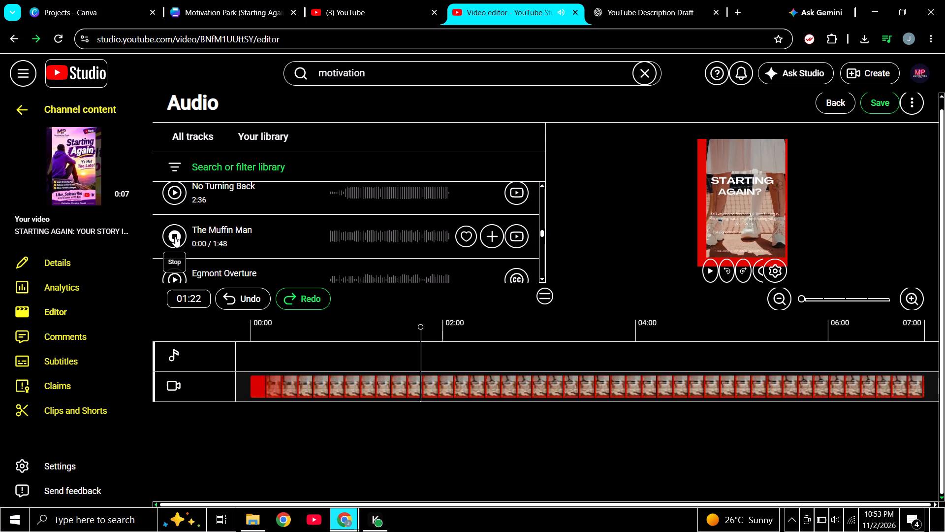
Preview the tracks Egmont Overture, Safety Net, Rainy Day Games, Big Rock - Take the Lead and Fun.
{"action": "scroll", "coordinate": [175, 236], "scroll_direction": "down", "scroll_amount": 1}
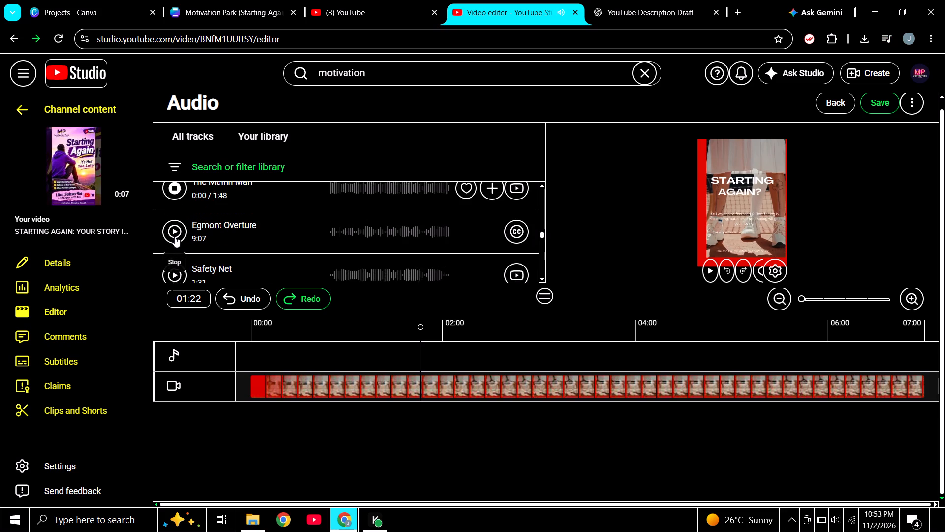
{"action": "left_click", "coordinate": [175, 215]}
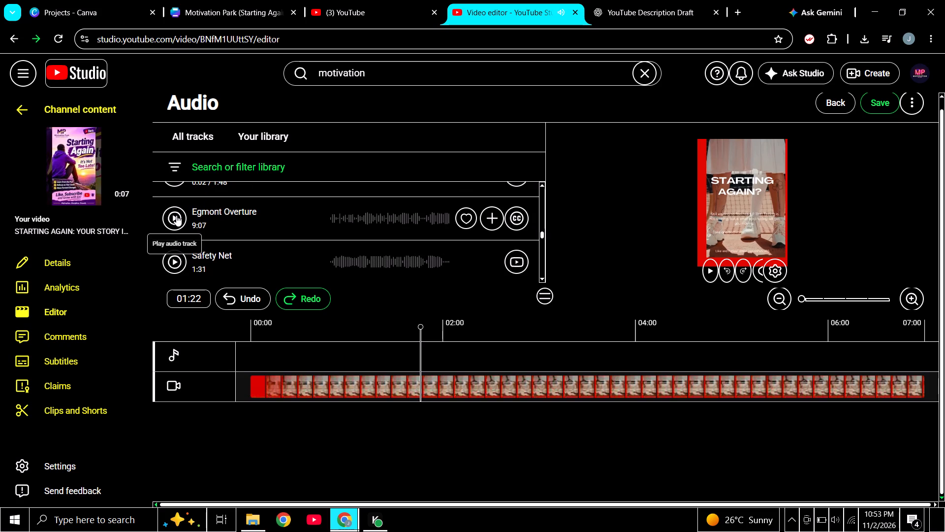
{"action": "left_click", "coordinate": [174, 218]}
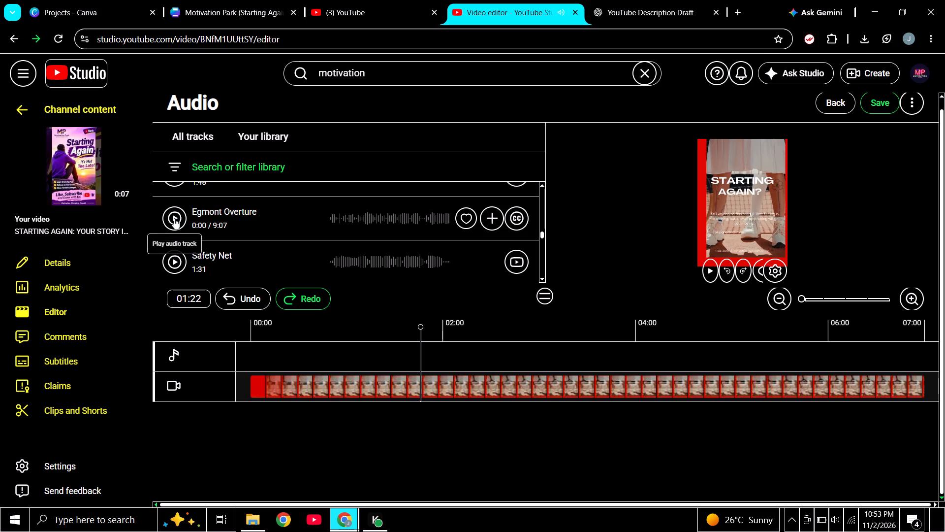
{"action": "left_click", "coordinate": [174, 218]}
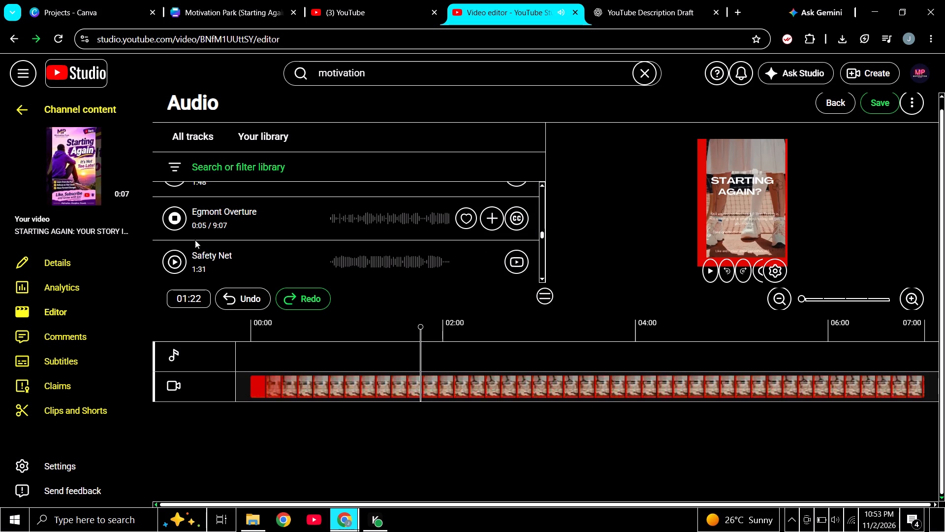
{"action": "left_click", "coordinate": [173, 264]}
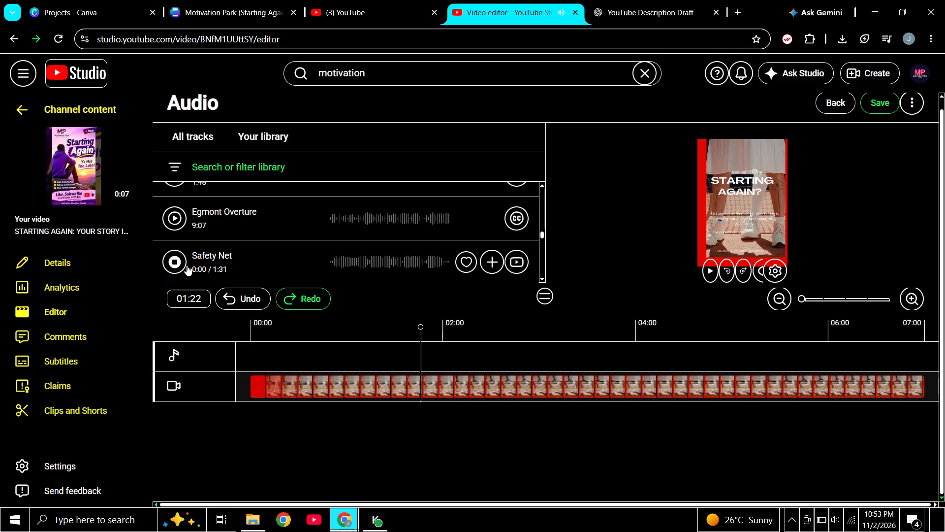
{"action": "scroll", "coordinate": [187, 257], "scroll_direction": "down", "scroll_amount": 1}
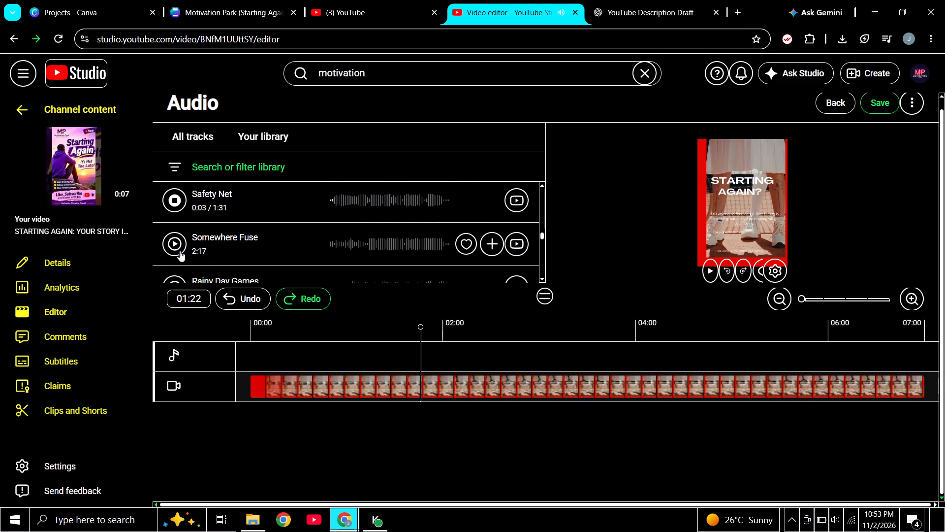
{"action": "scroll", "coordinate": [192, 240], "scroll_direction": "down", "scroll_amount": 1}
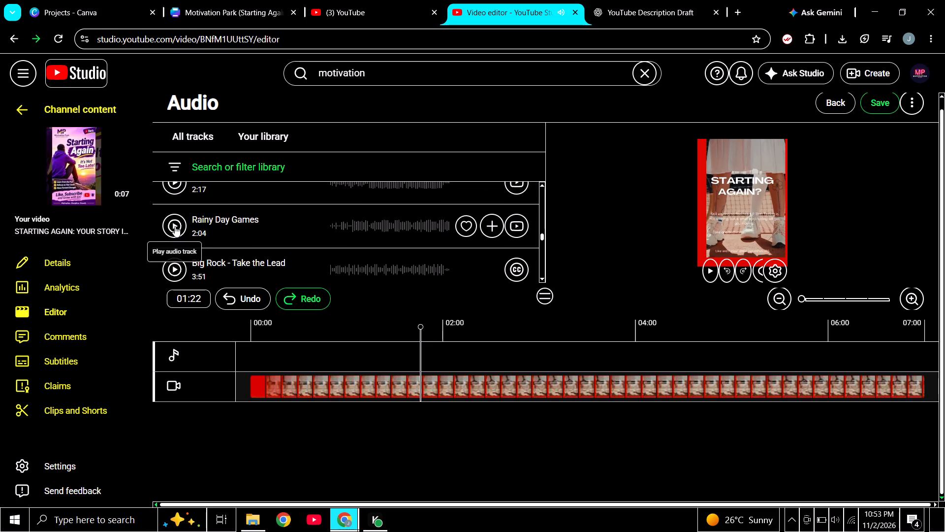
{"action": "left_click", "coordinate": [175, 226]}
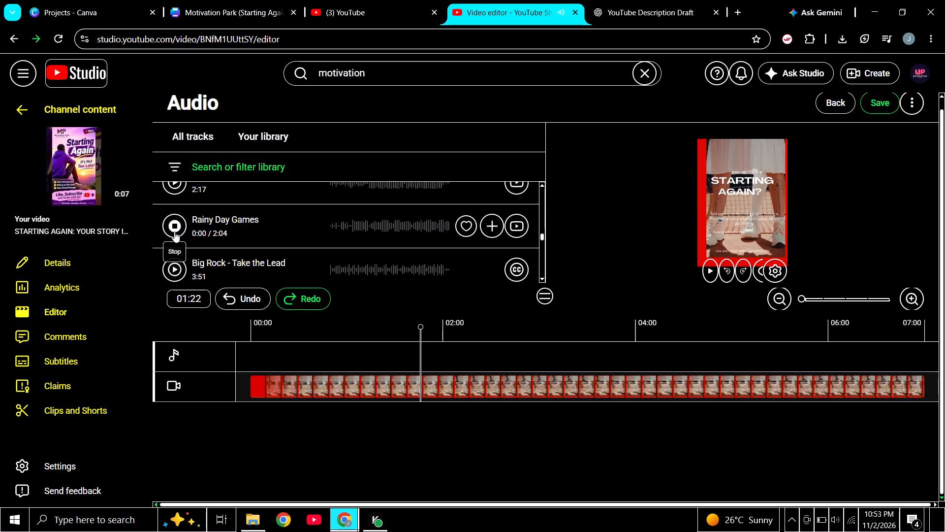
{"action": "scroll", "coordinate": [185, 240], "scroll_direction": "down", "scroll_amount": 1}
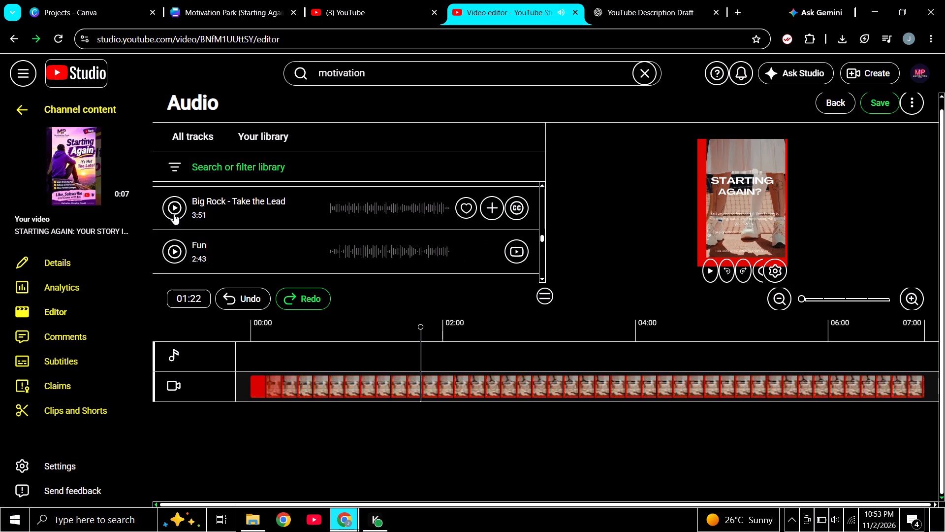
{"action": "left_click", "coordinate": [175, 207]}
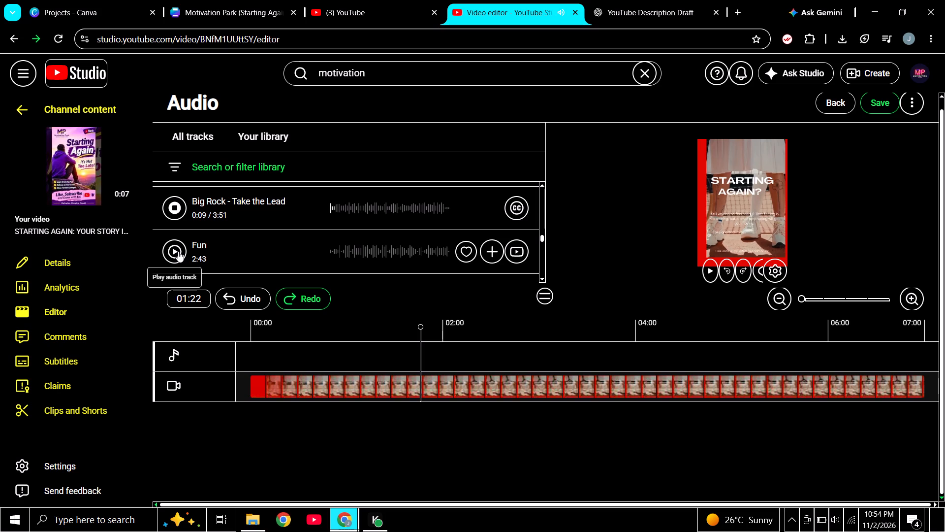
{"action": "left_click", "coordinate": [174, 251]}
{"action": "scroll", "coordinate": [174, 251], "scroll_direction": "down", "scroll_amount": 1}
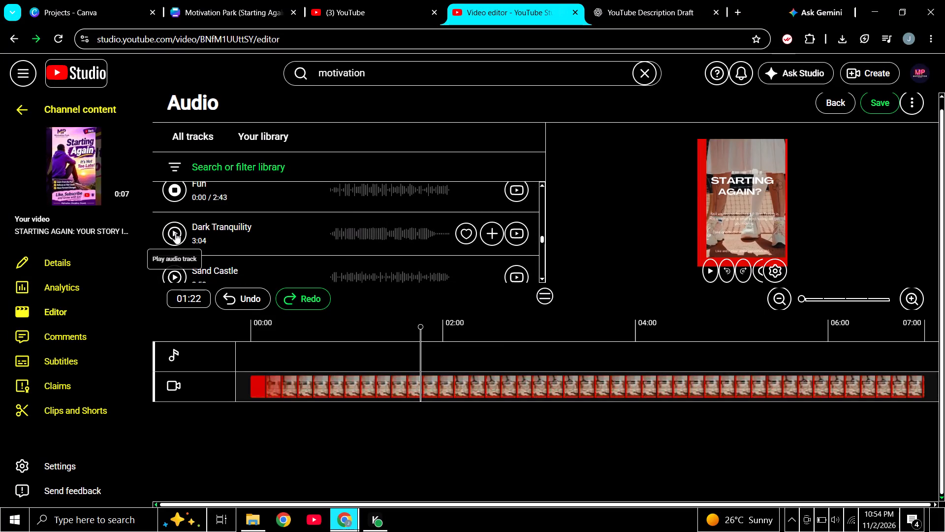
Preview the tracks Dark Tranquility, Sand Castle and Tropic Fuse as music for the Short.
{"action": "left_click", "coordinate": [175, 233]}
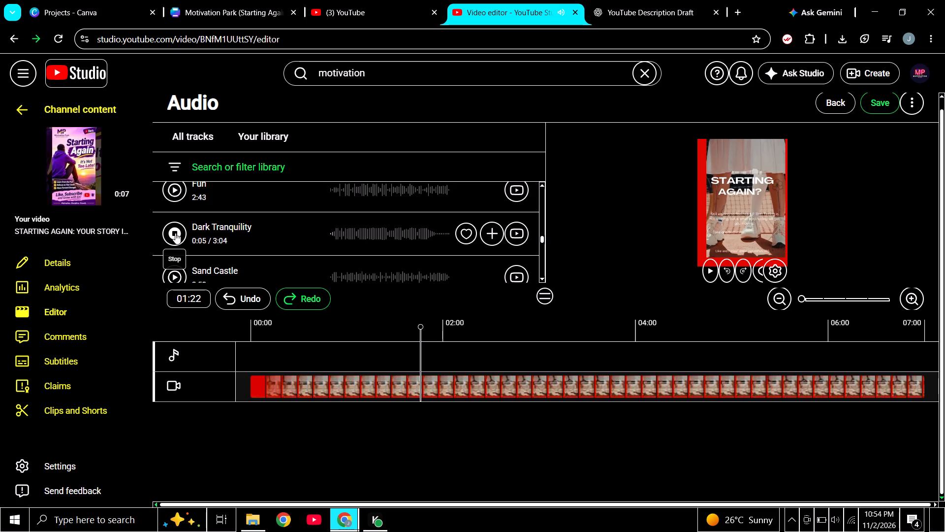
{"action": "scroll", "coordinate": [175, 233], "scroll_direction": "down", "scroll_amount": 1}
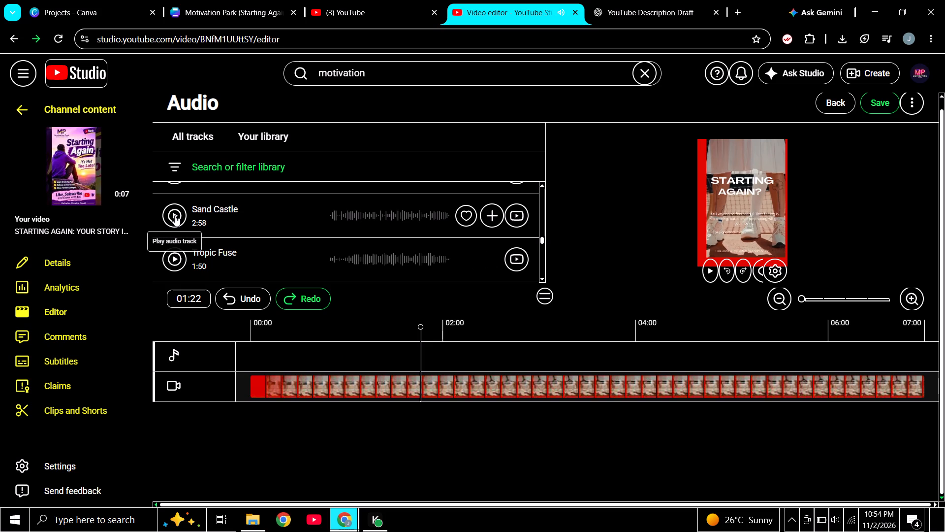
{"action": "left_click", "coordinate": [175, 215]}
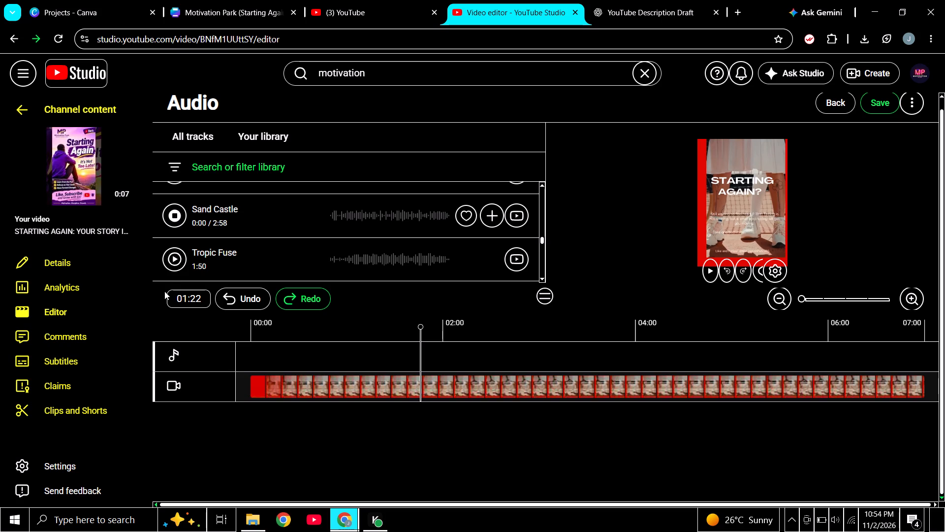
{"action": "left_click", "coordinate": [175, 260]}
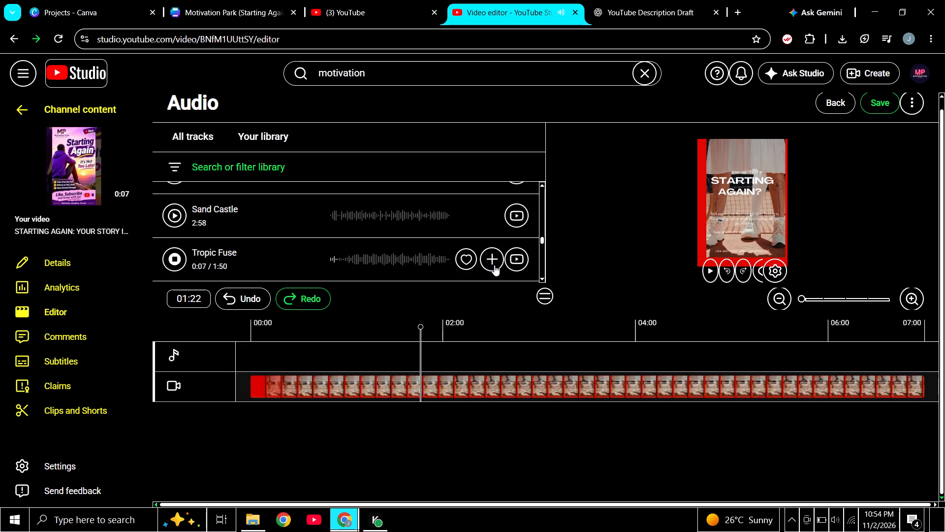
Add the track Tropic Fuse to the Starting Again Short's audio timeline.
{"action": "double_click", "coordinate": [469, 259]}
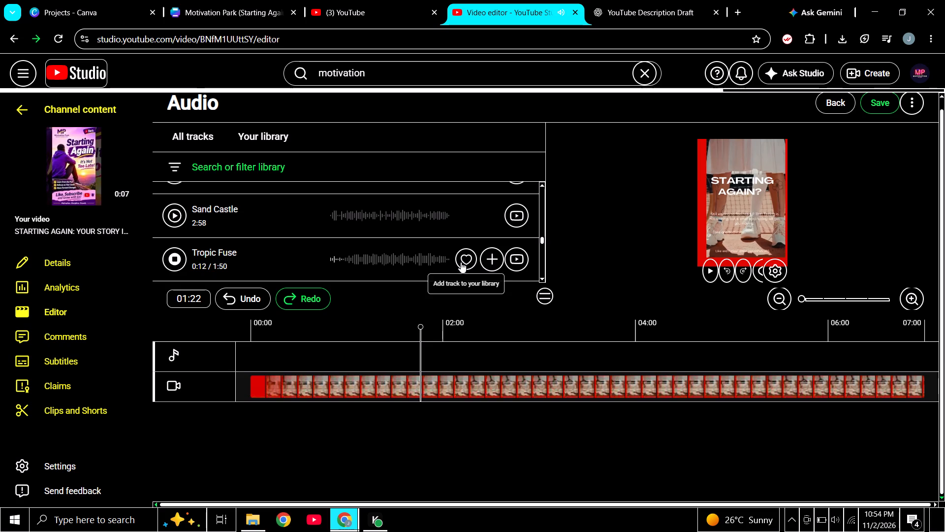
{"action": "left_click", "coordinate": [490, 259]}
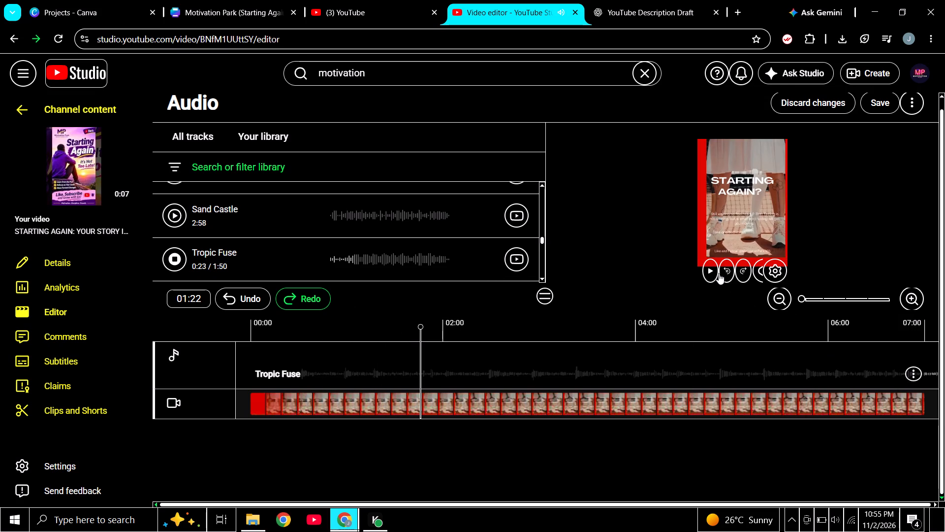
Play the Short with Tropic Fuse added, and return the playhead to 00:00 to replay it.
{"action": "left_click", "coordinate": [708, 272]}
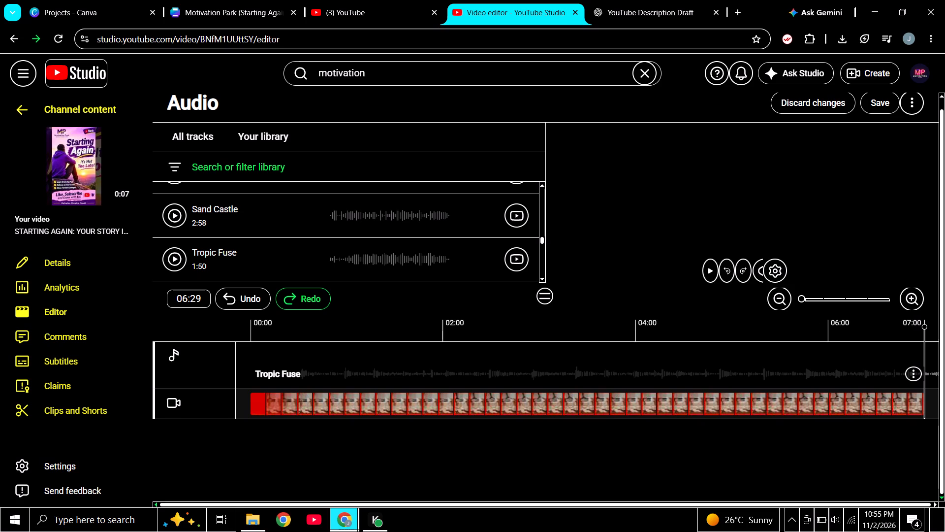
{"action": "scroll", "coordinate": [428, 378], "scroll_direction": "up", "scroll_amount": 1}
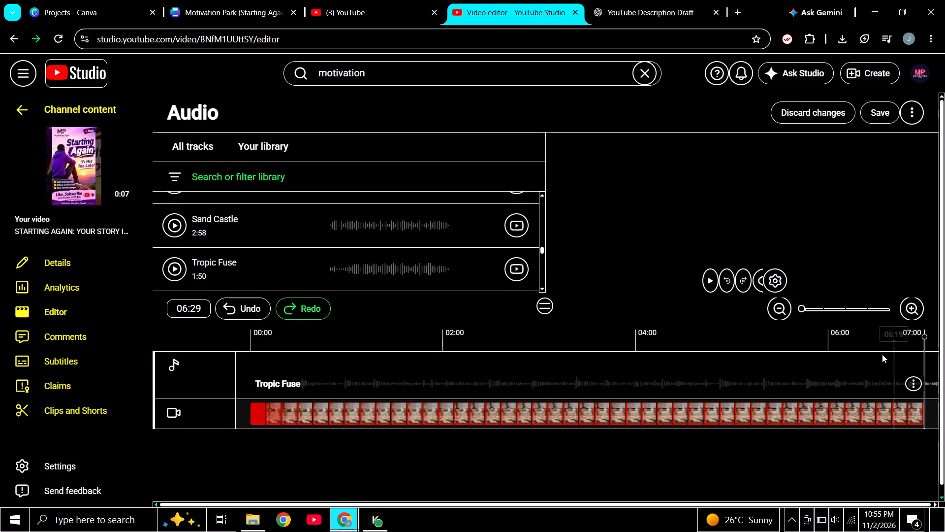
{"action": "double_click", "coordinate": [713, 281]}
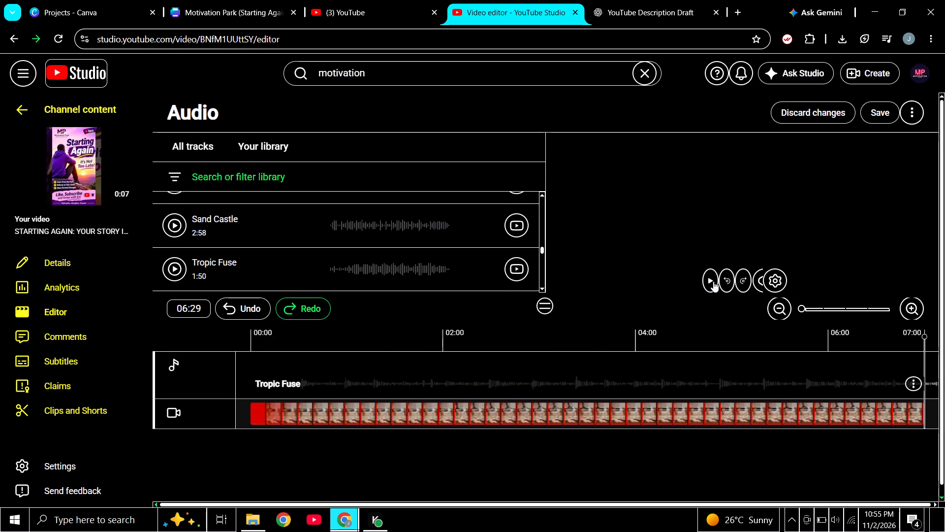
{"action": "left_click", "coordinate": [711, 281]}
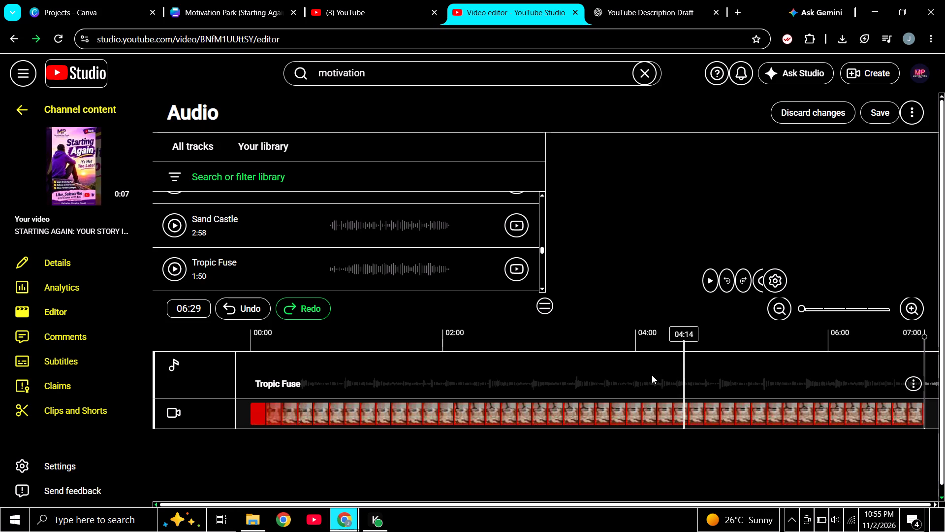
{"action": "left_click", "coordinate": [258, 376]}
{"action": "left_click", "coordinate": [250, 410]}
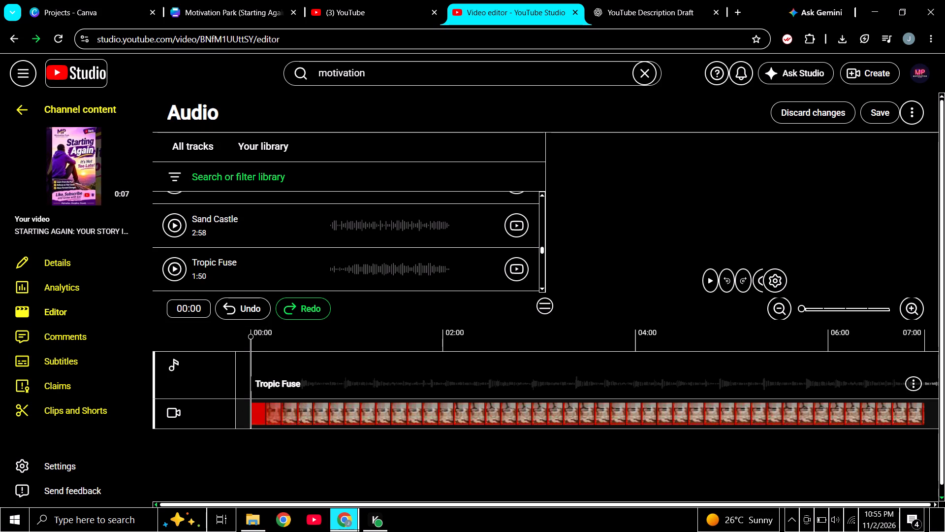
{"action": "scroll", "coordinate": [708, 380], "scroll_direction": "up", "scroll_amount": 2}
{"action": "left_click", "coordinate": [713, 281]}
Move the playhead to 00:13 and try playing the Short again, toggling the preview's mute to check the sound.
{"action": "scroll", "coordinate": [828, 360], "scroll_direction": "down", "scroll_amount": 2}
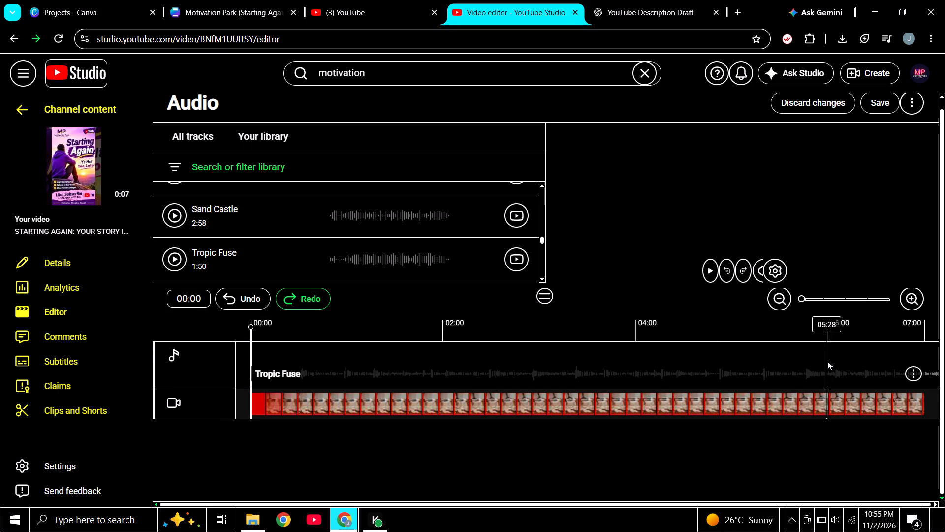
{"action": "scroll", "coordinate": [827, 361], "scroll_direction": "down", "scroll_amount": 2}
{"action": "scroll", "coordinate": [827, 361], "scroll_direction": "up", "scroll_amount": 4}
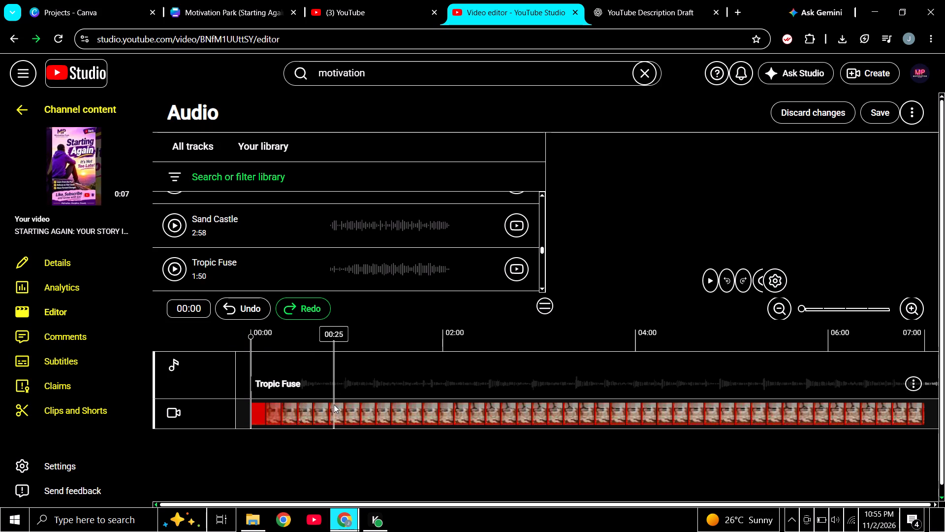
{"action": "left_click", "coordinate": [294, 415]}
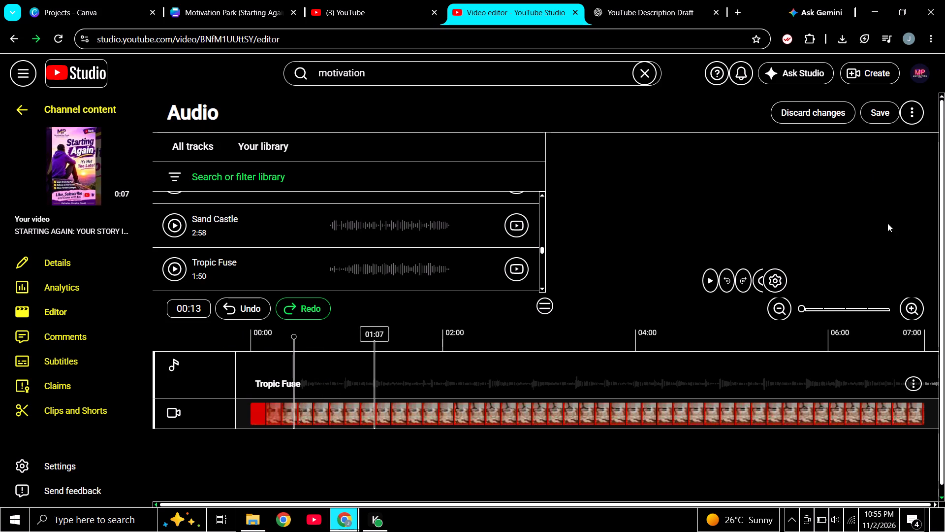
{"action": "left_click", "coordinate": [779, 308]}
{"action": "left_click", "coordinate": [779, 308]}
{"action": "left_click", "coordinate": [779, 308]}
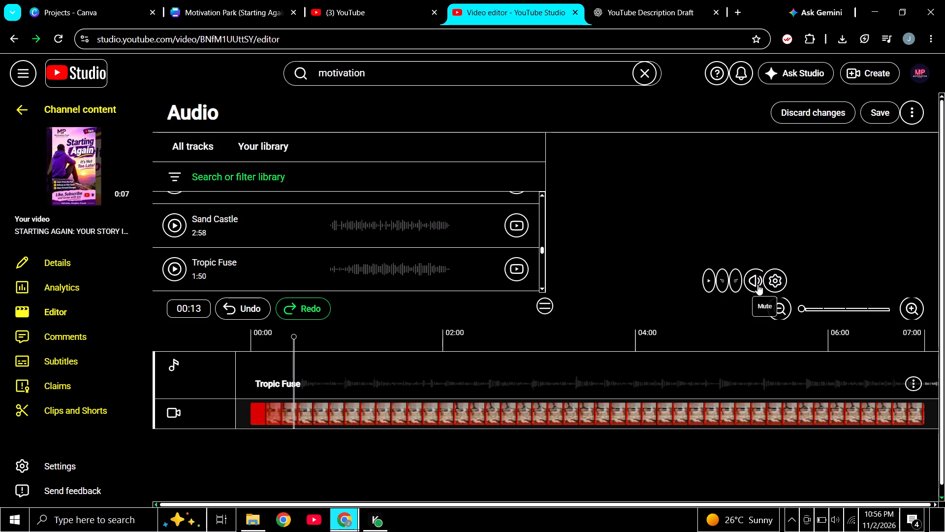
{"action": "left_click", "coordinate": [756, 283]}
{"action": "left_click", "coordinate": [756, 283]}
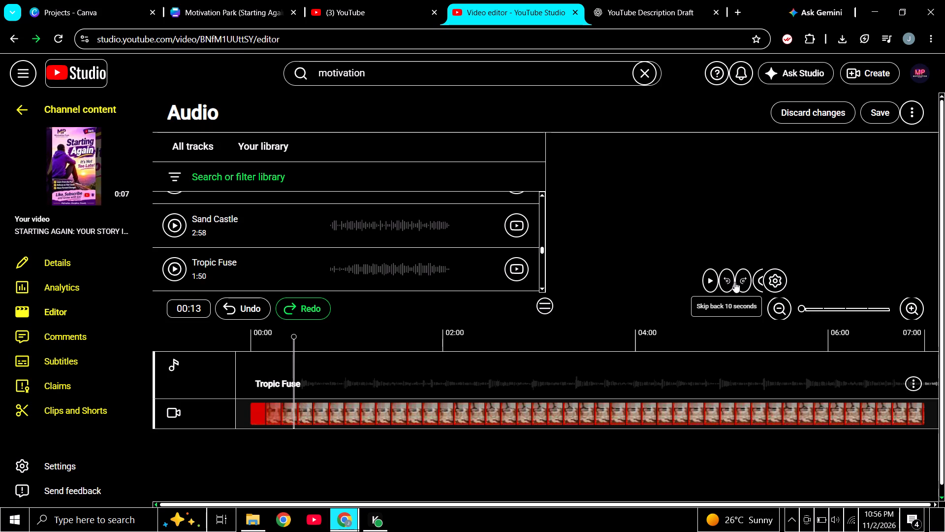
{"action": "left_click", "coordinate": [708, 281]}
{"action": "left_click", "coordinate": [708, 281]}
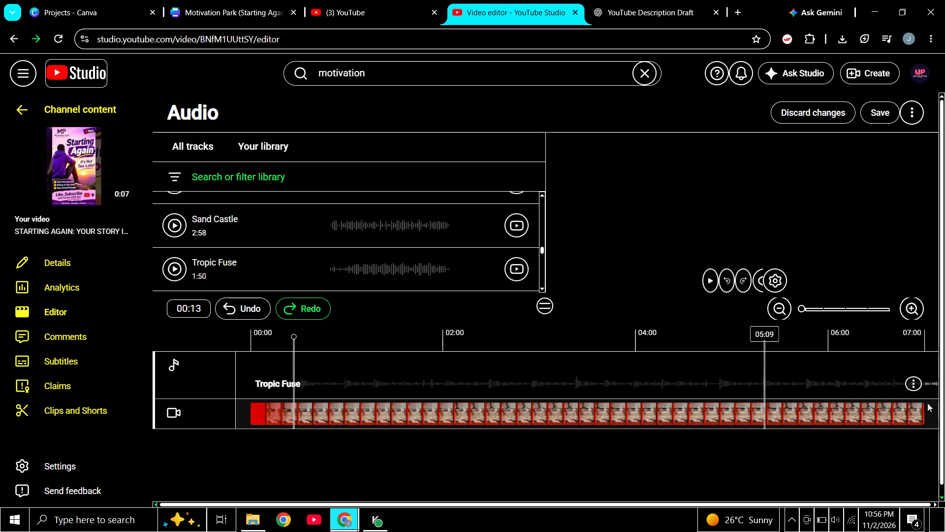
Lower the mix level of Tropic Fuse to roughly two-thirds and try the preview again.
{"action": "left_click", "coordinate": [911, 382]}
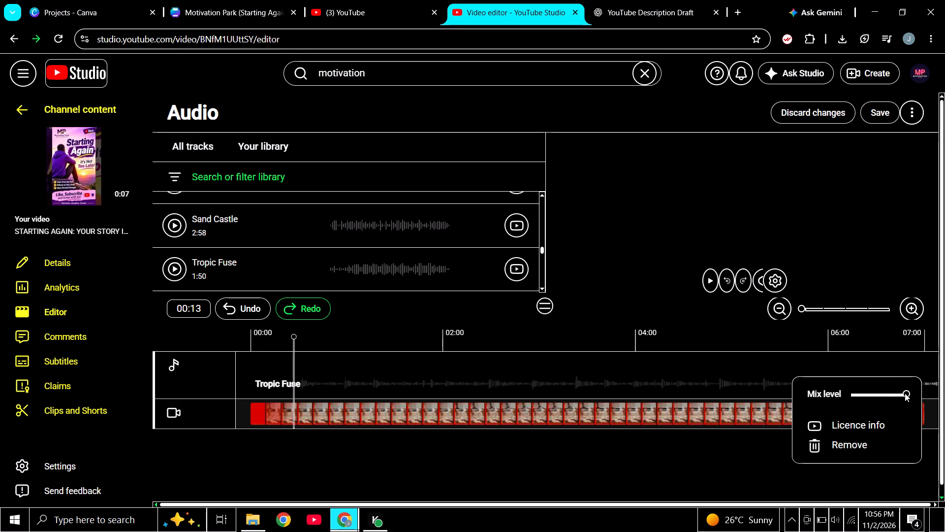
{"action": "left_click_drag", "start_coordinate": [905, 393], "coordinate": [893, 393]}
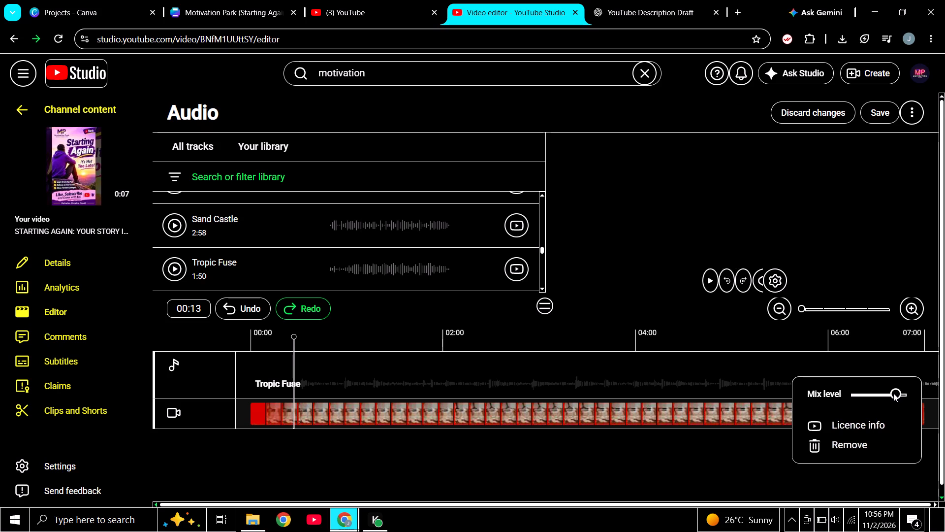
{"action": "left_click_drag", "start_coordinate": [893, 393], "coordinate": [892, 393]}
{"action": "left_click", "coordinate": [892, 393]}
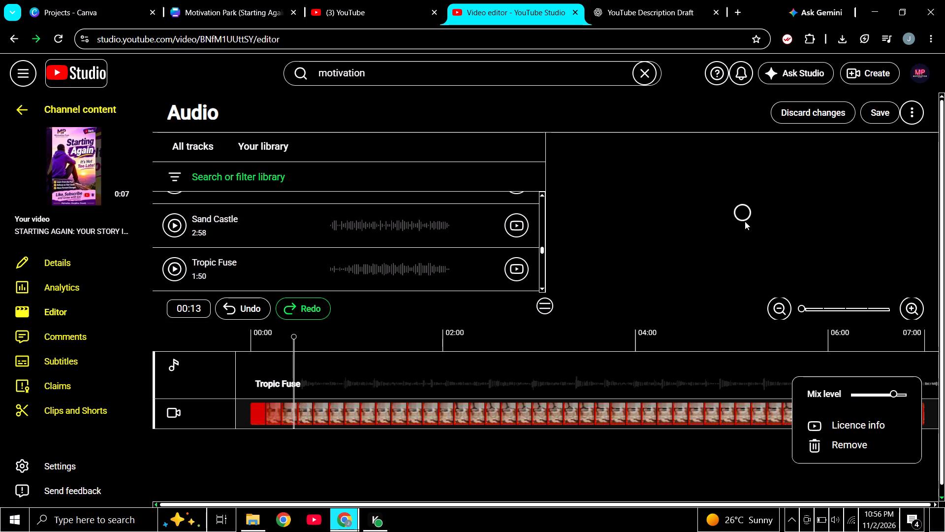
{"action": "scroll", "coordinate": [745, 221], "scroll_direction": "up", "scroll_amount": 1}
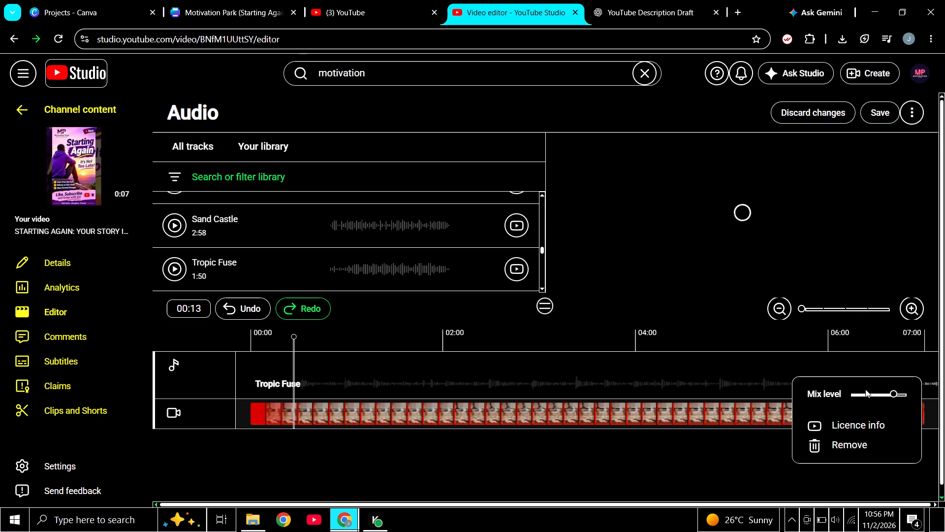
{"action": "left_click_drag", "start_coordinate": [891, 395], "coordinate": [883, 393]}
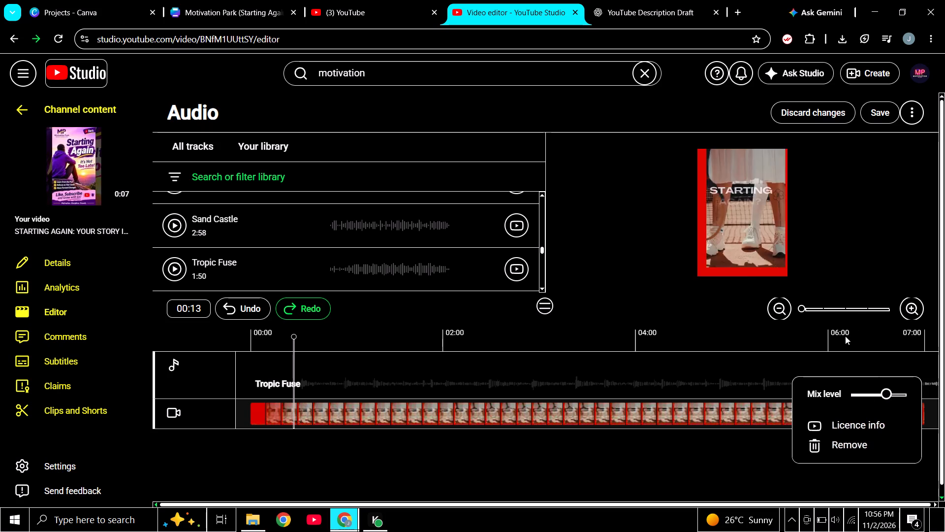
{"action": "left_click", "coordinate": [709, 282]}
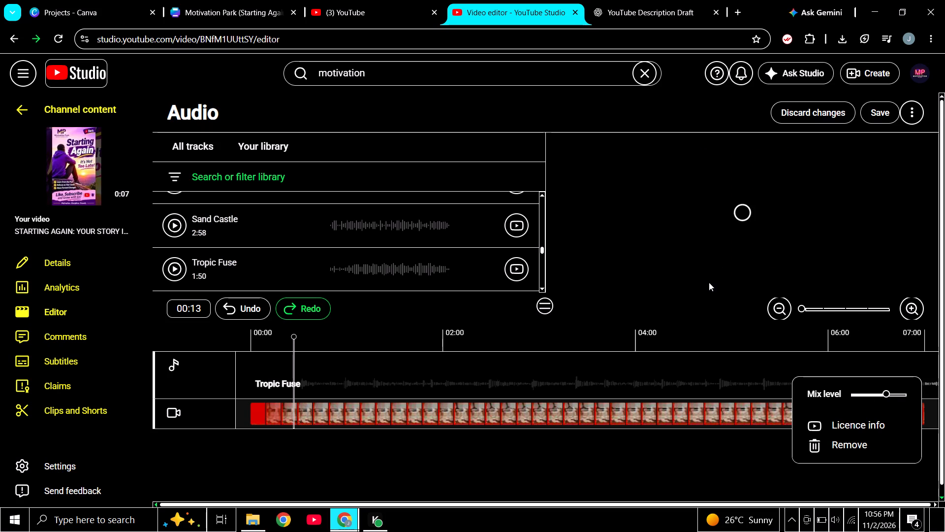
{"action": "scroll", "coordinate": [787, 199], "scroll_direction": "up", "scroll_amount": 4}
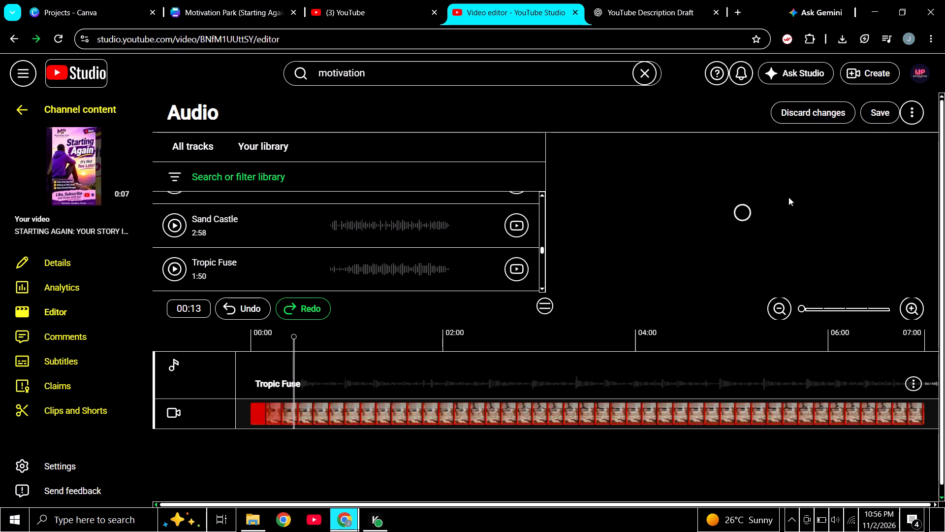
Save the audio edit, acknowledging that the changes are permanent, and confirm the changes.
{"action": "left_click", "coordinate": [878, 112]}
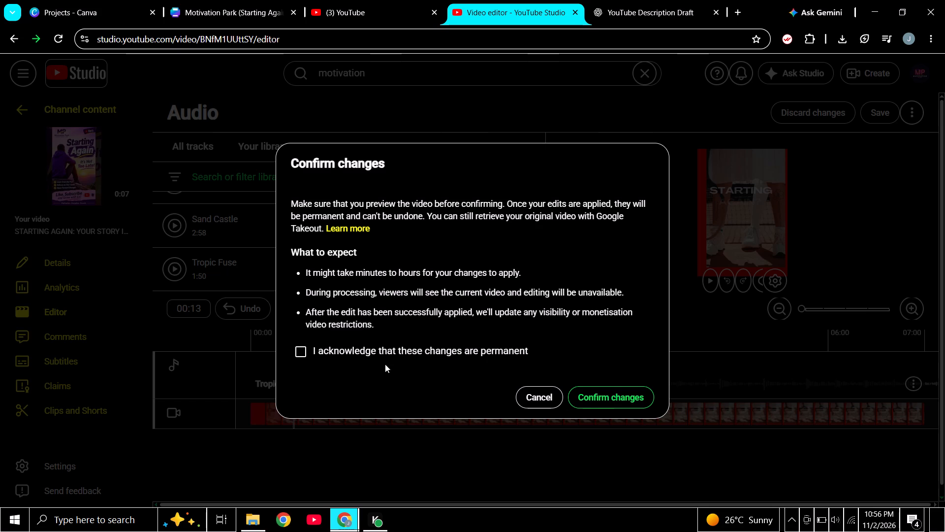
{"action": "left_click", "coordinate": [303, 351]}
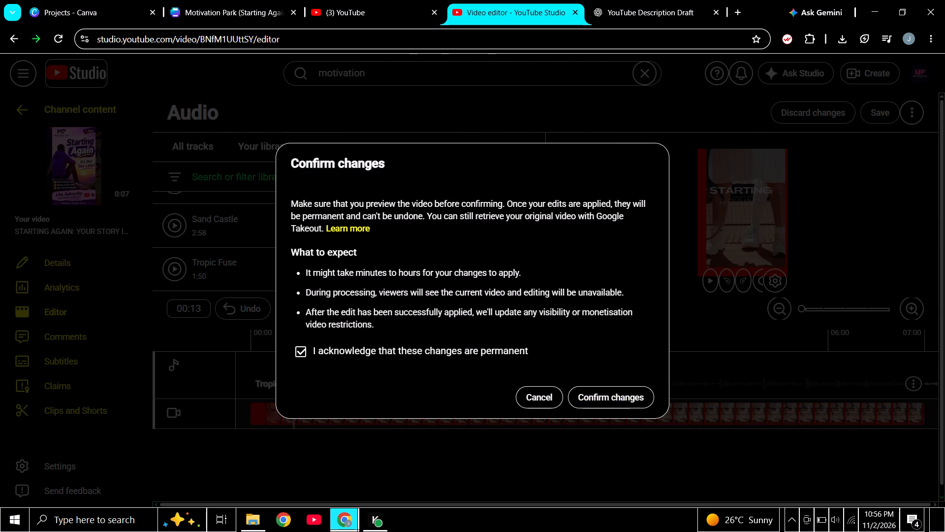
{"action": "left_click", "coordinate": [616, 399]}
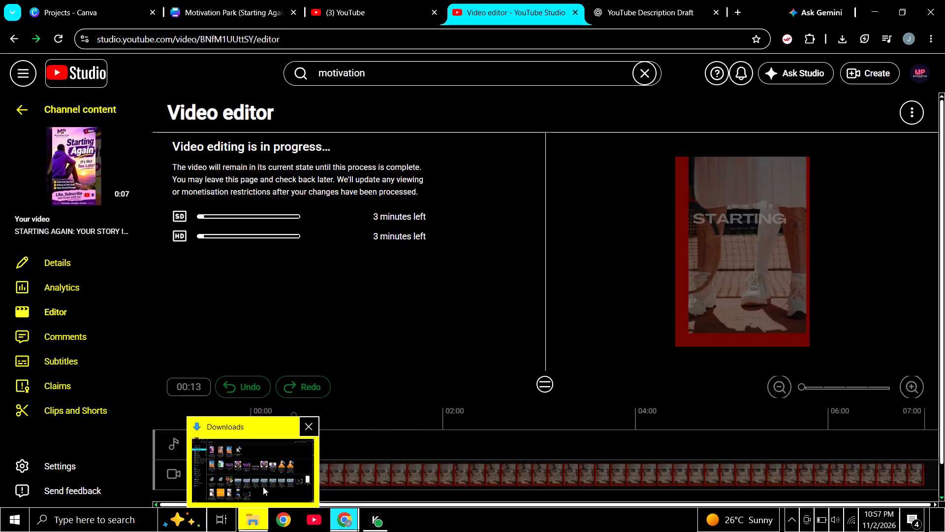
Bring up the Downloads folder window and close it.
{"action": "left_click", "coordinate": [263, 487]}
{"action": "left_click", "coordinate": [932, 5]}
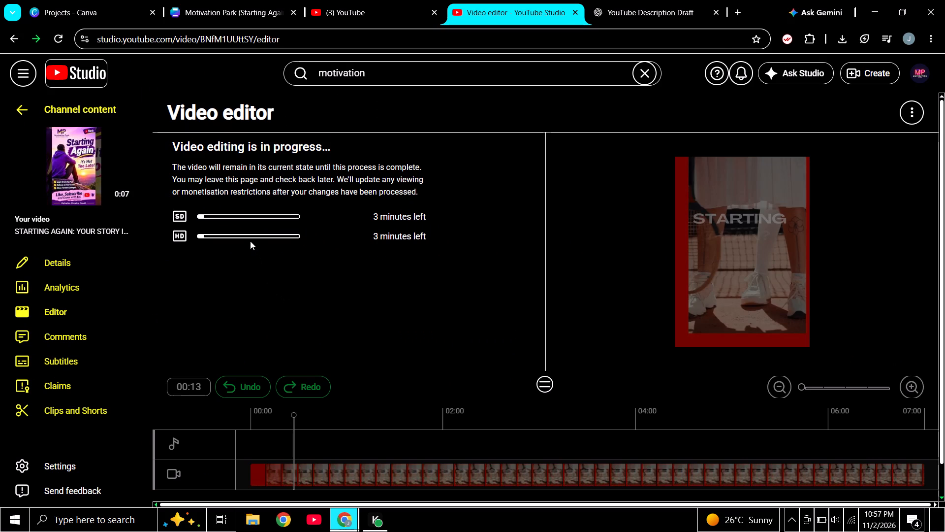
Switch to the Motivation Park design in Canva and review its two pages.
{"action": "left_click", "coordinate": [235, 9]}
{"action": "scroll", "coordinate": [485, 287], "scroll_direction": "down", "scroll_amount": 2}
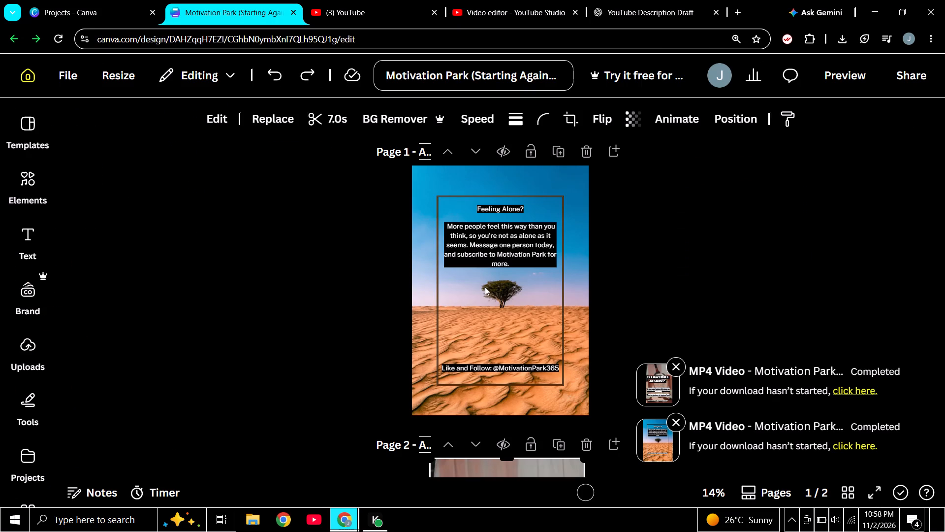
{"action": "scroll", "coordinate": [485, 287], "scroll_direction": "up", "scroll_amount": 8}
{"action": "scroll", "coordinate": [485, 287], "scroll_direction": "down", "scroll_amount": 4}
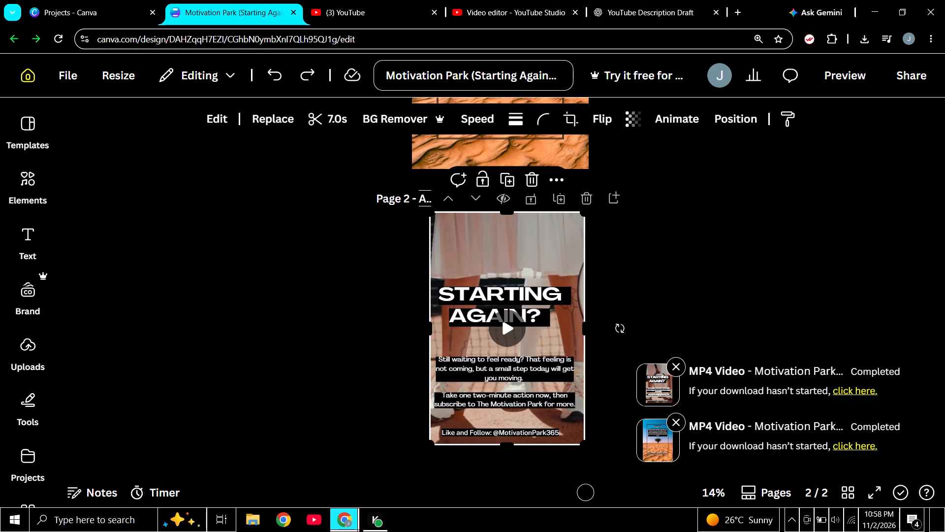
Switch to the Canva projects page, dismiss the security notification and browse the recent designs and folders.
{"action": "left_click", "coordinate": [94, 5]}
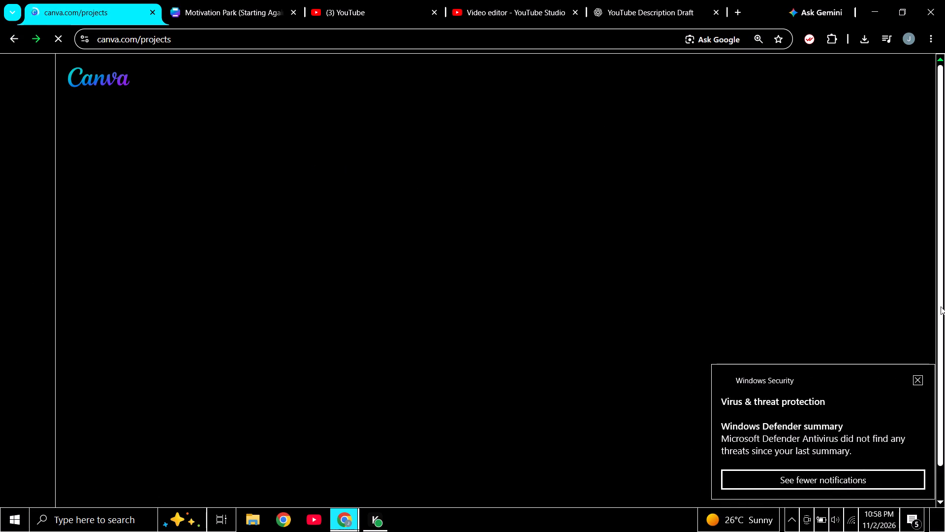
{"action": "left_click", "coordinate": [918, 381]}
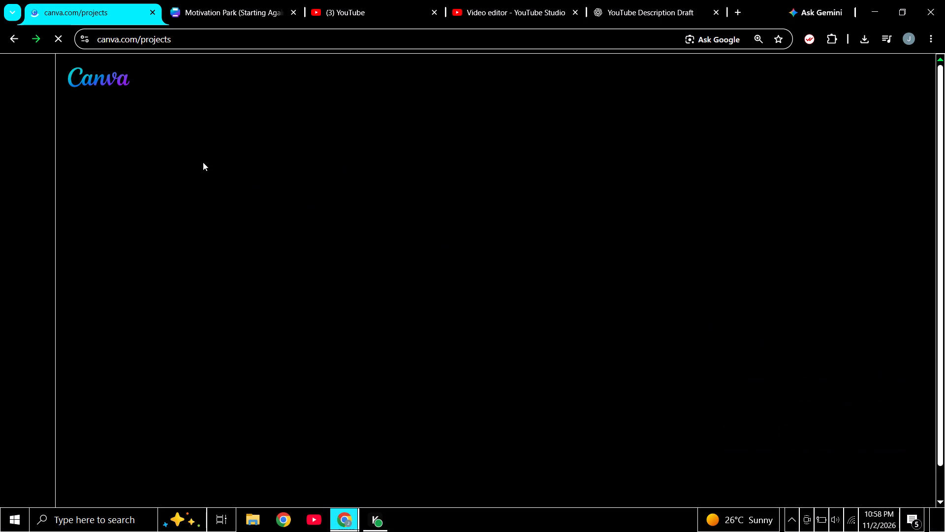
{"action": "scroll", "coordinate": [202, 160], "scroll_direction": "up", "scroll_amount": 4}
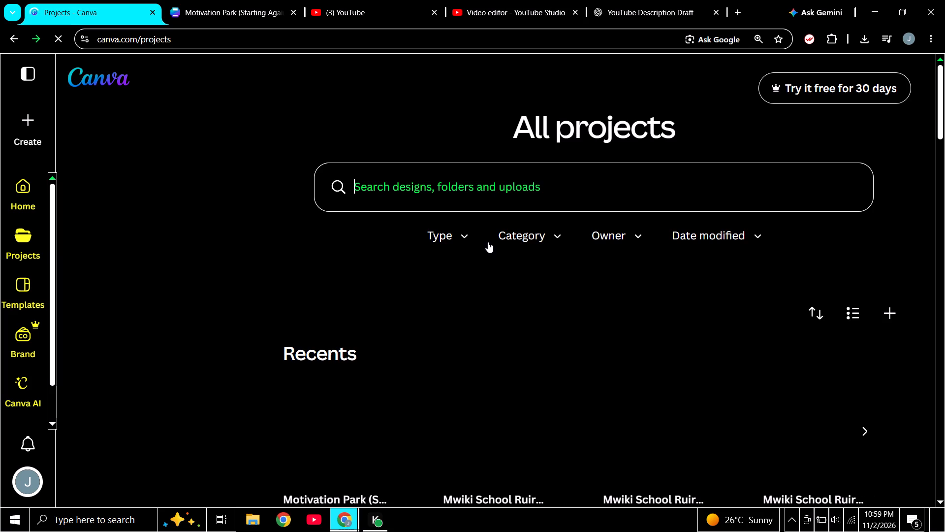
{"action": "scroll", "coordinate": [489, 239], "scroll_direction": "down", "scroll_amount": 3}
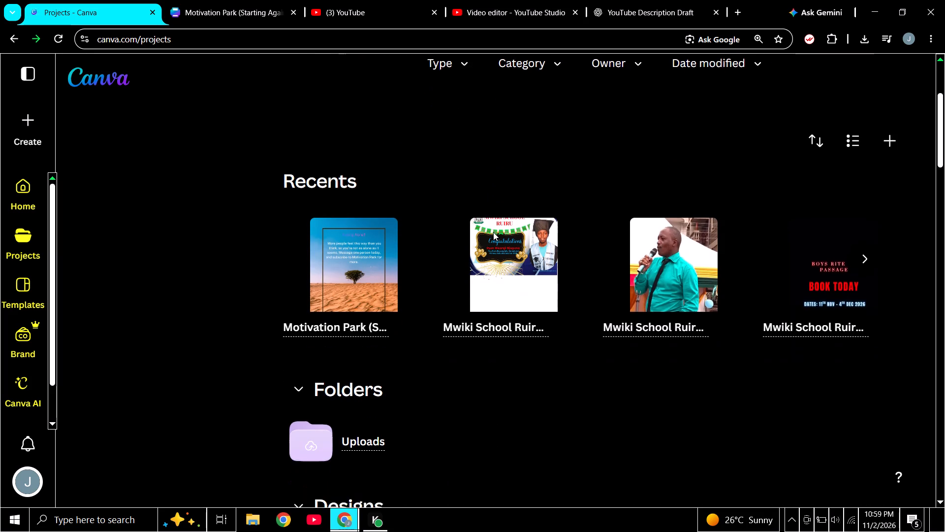